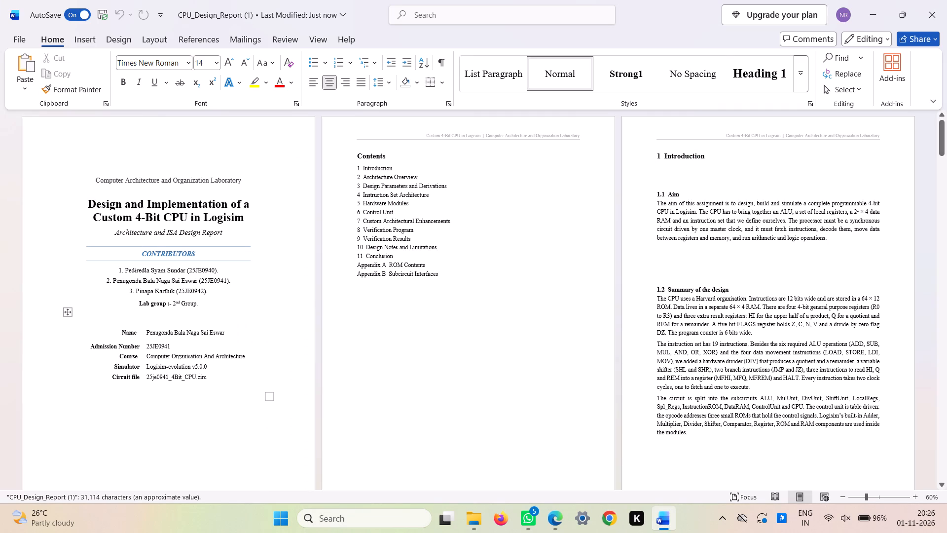
# Select the entire content of the CPU design report.
pyautogui.scroll(-1, 218, 331)
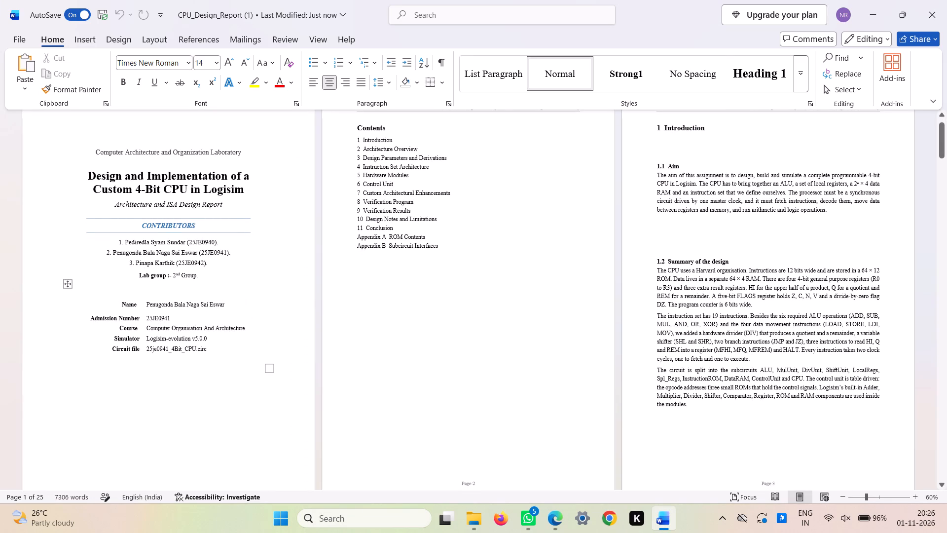
pyautogui.keyDown('ctrl'); pyautogui.scroll(3, 218, 331); pyautogui.keyUp('ctrl')
pyautogui.keyDown('ctrl'); pyautogui.scroll(-4, 218, 331); pyautogui.keyUp('ctrl')
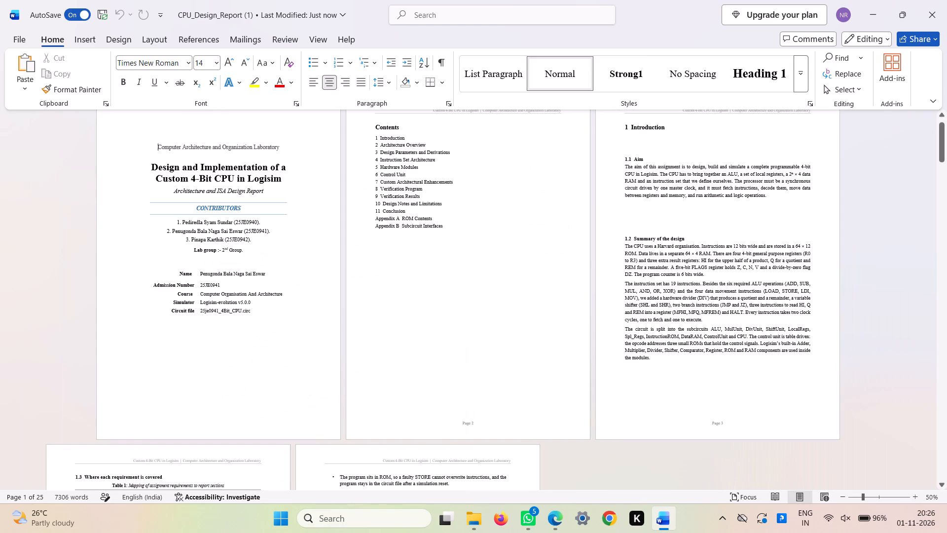
pyautogui.keyDown('ctrl'); pyautogui.scroll(-1, 218, 331); pyautogui.keyUp('ctrl')
pyautogui.hotkey('ctrl', 'a')
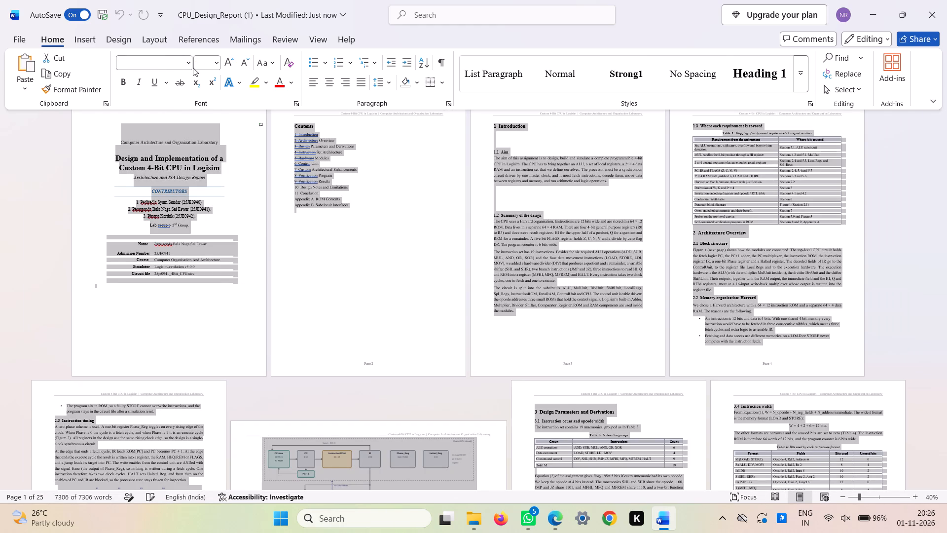
# Set the font of the entire selected report to Aptos at size 14.
pyautogui.click(188, 63)
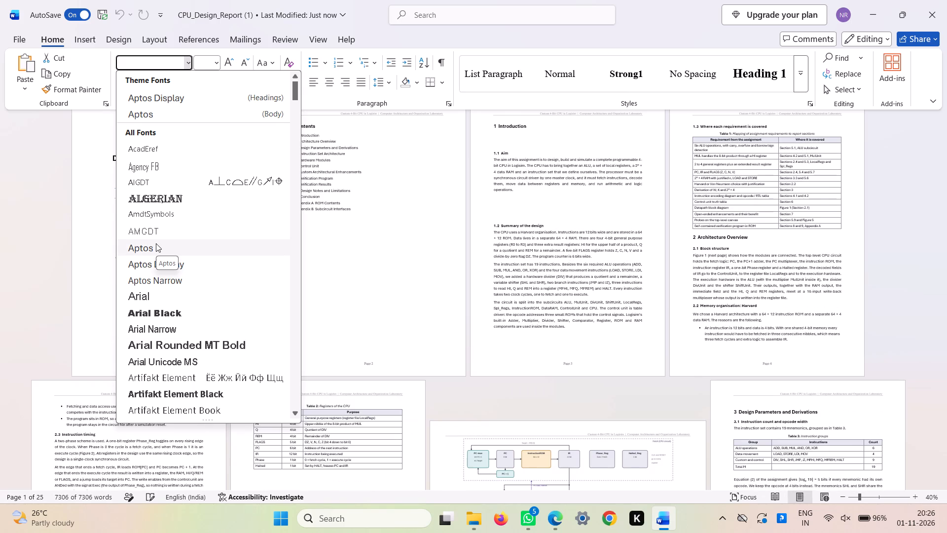
pyautogui.click(156, 243)
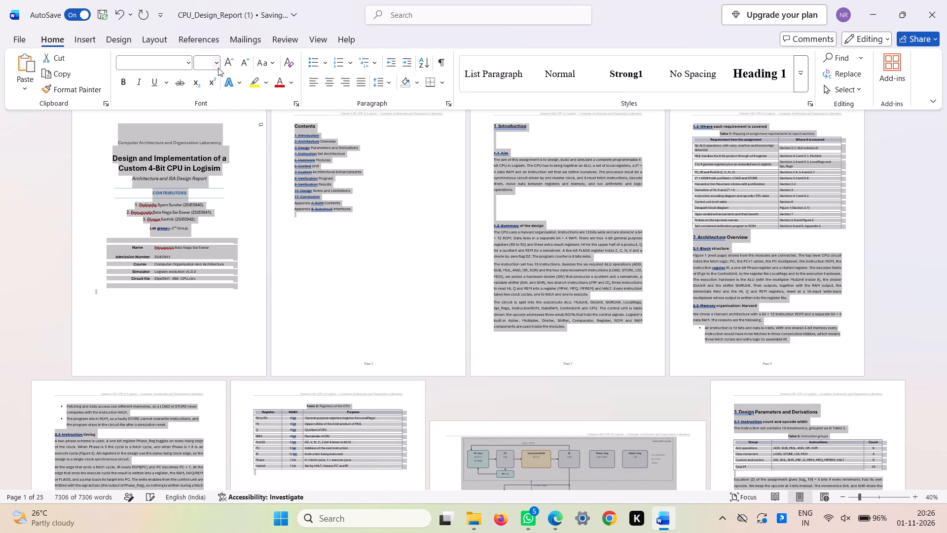
pyautogui.click(218, 68)
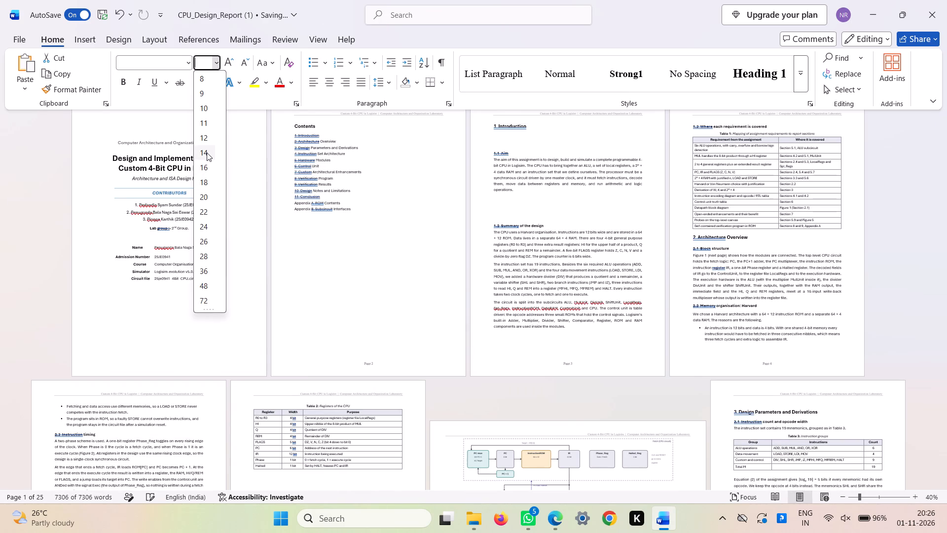
pyautogui.click(207, 152)
pyautogui.click(355, 272)
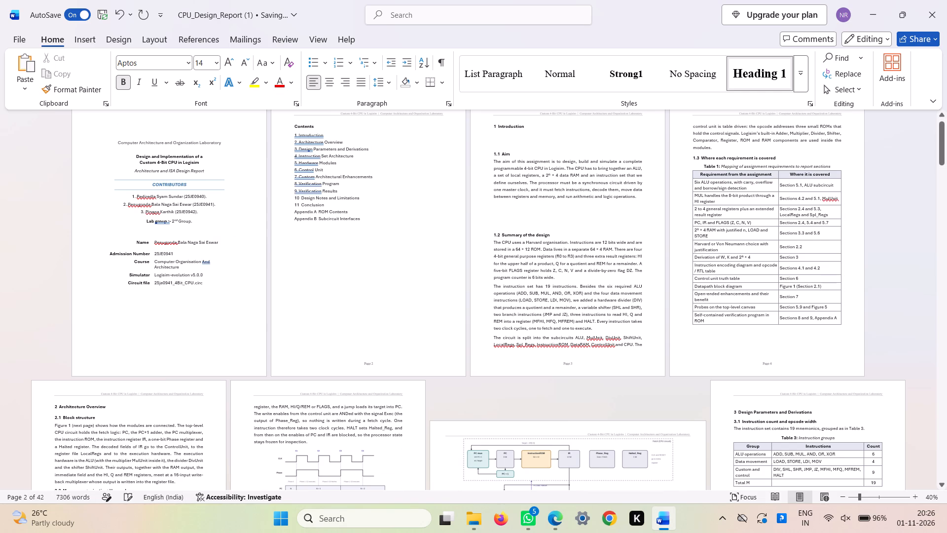
# Review the reformatted pages of the report, checking the layout of text, tables and figures from the introduction through the Hardware Modules section.
pyautogui.keyDown('ctrl'); pyautogui.scroll(3, 597, 325); pyautogui.keyUp('ctrl')
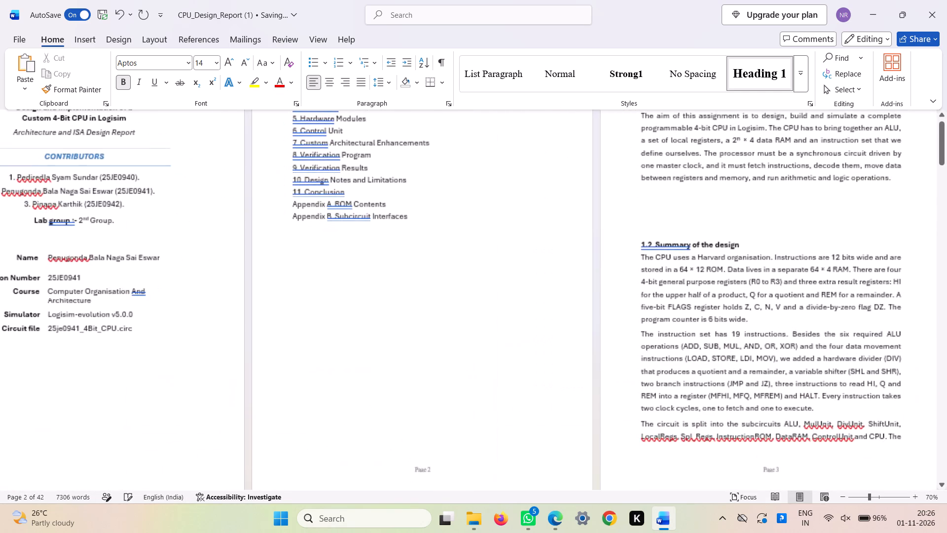
pyautogui.hscroll(-2, 597, 325)
pyautogui.scroll(-4, 597, 325)
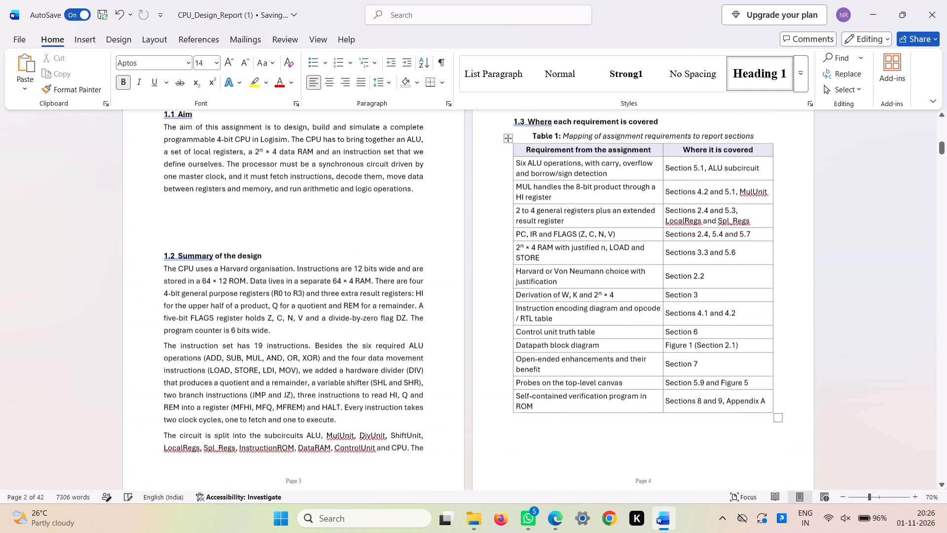
pyautogui.scroll(-1, 597, 325)
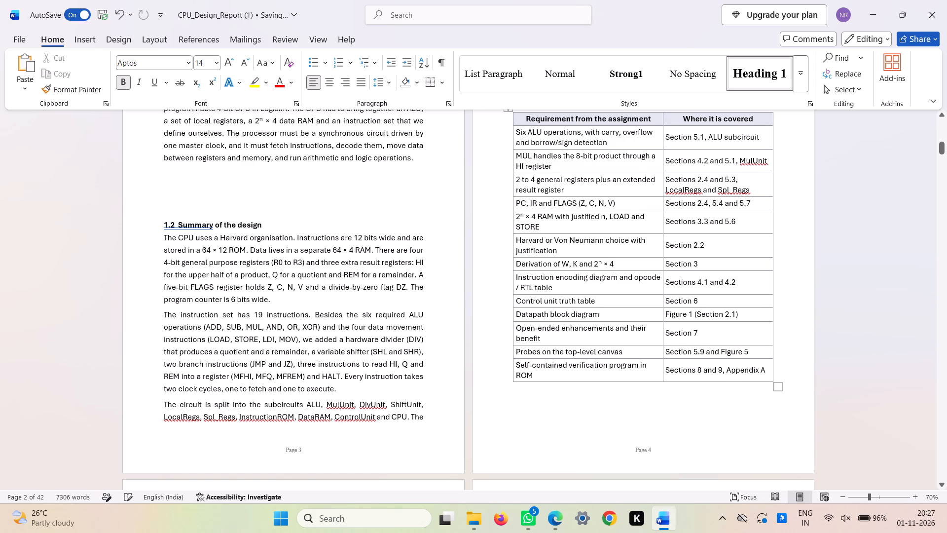
pyautogui.scroll(-6, 597, 325)
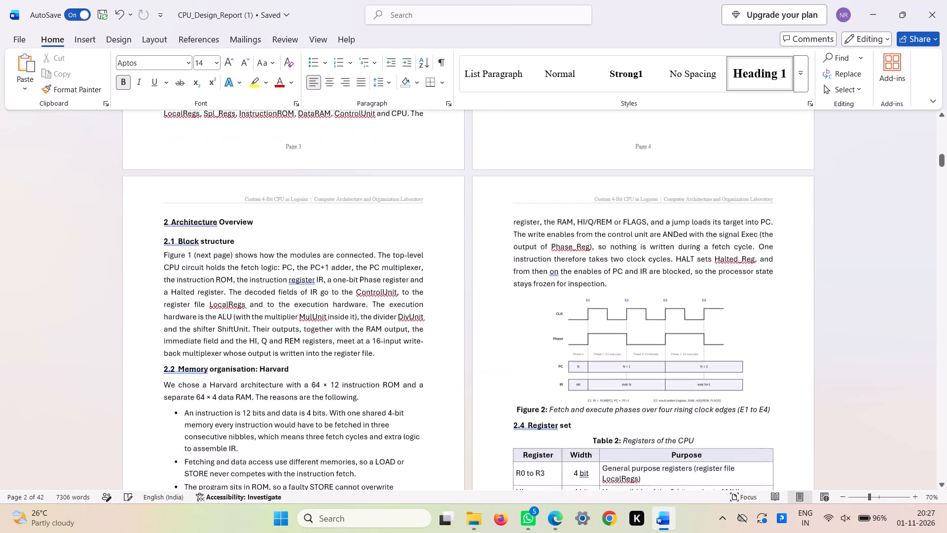
pyautogui.scroll(-9, 597, 325)
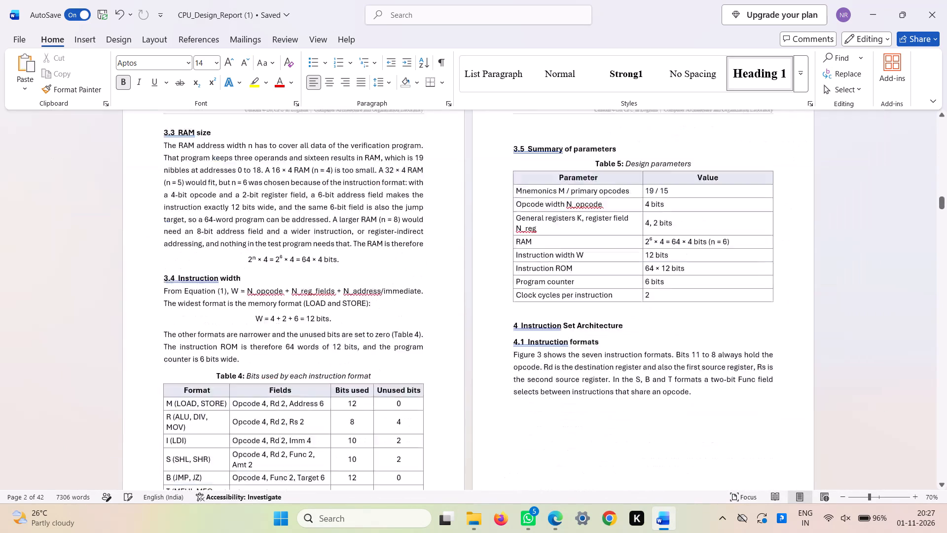
pyautogui.scroll(-3, 597, 325)
pyautogui.hscroll(-2, 597, 325)
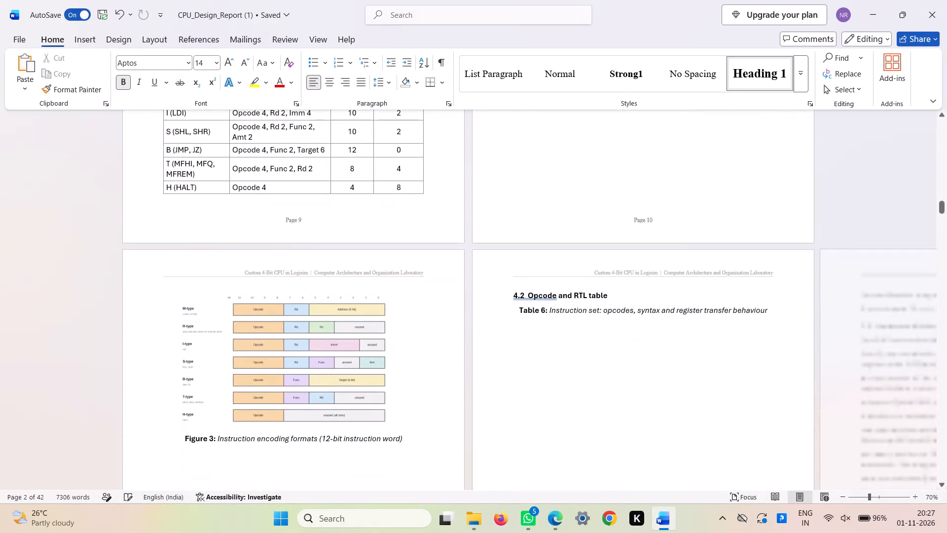
pyautogui.scroll(-10, 597, 325)
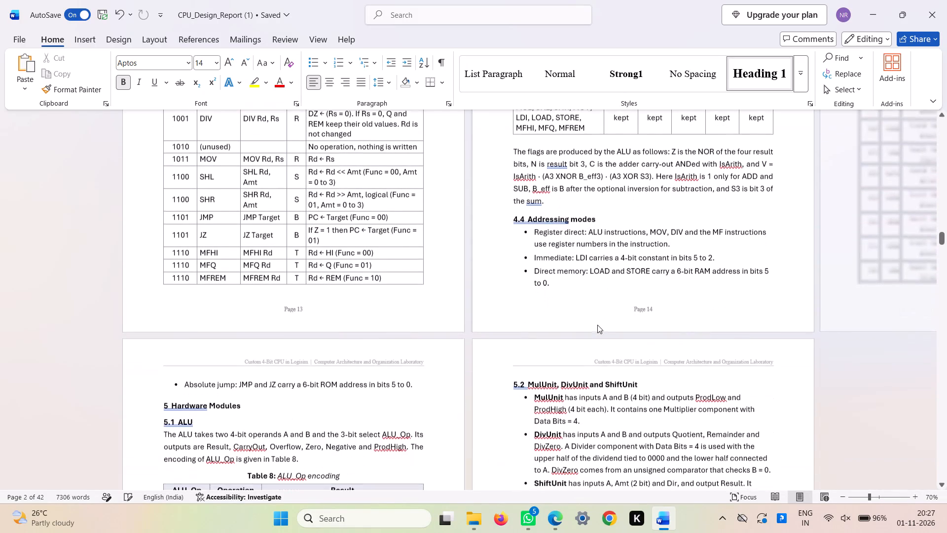
pyautogui.scroll(-2, 597, 325)
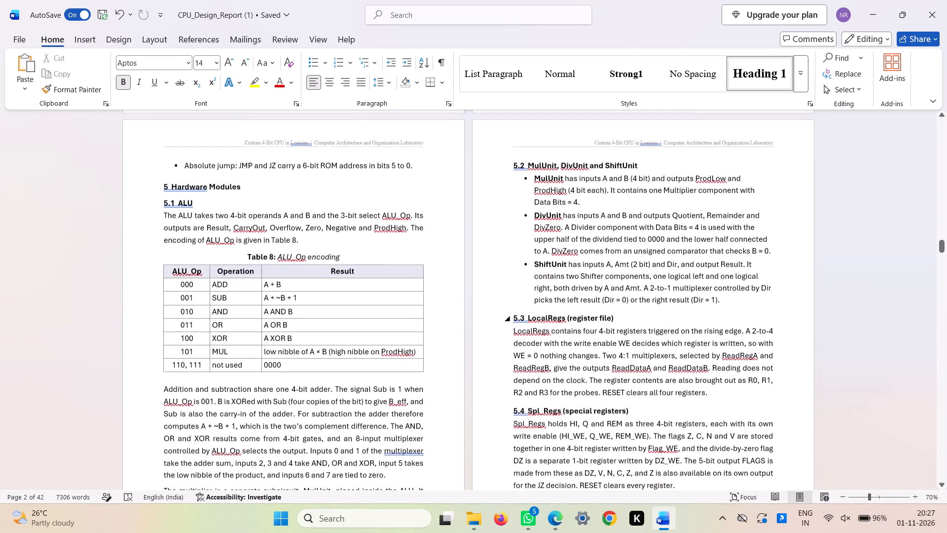
# Replace the name in the cover page's Name row with the first listed contributor's name.
pyautogui.scroll(19, 597, 325)
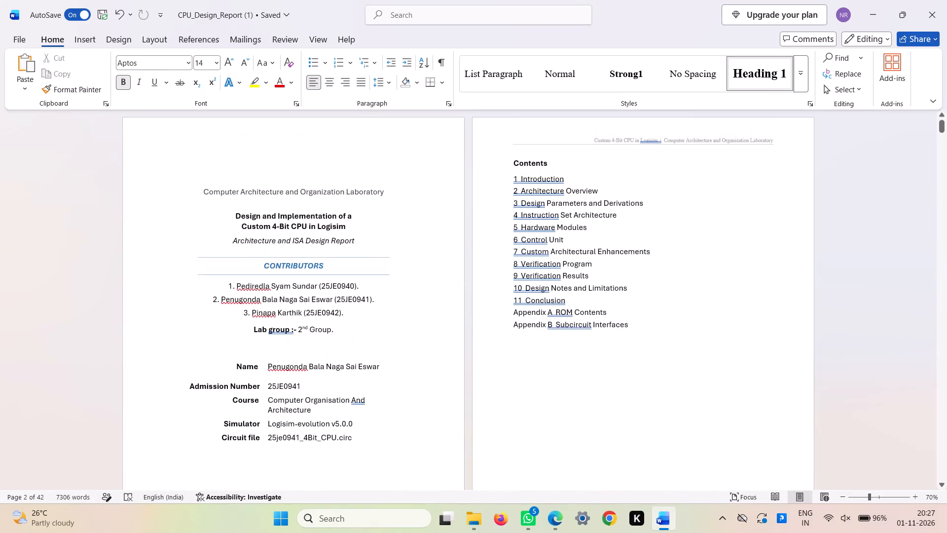
pyautogui.scroll(5, 597, 325)
pyautogui.moveTo(386, 366); pyautogui.dragTo(296, 370)
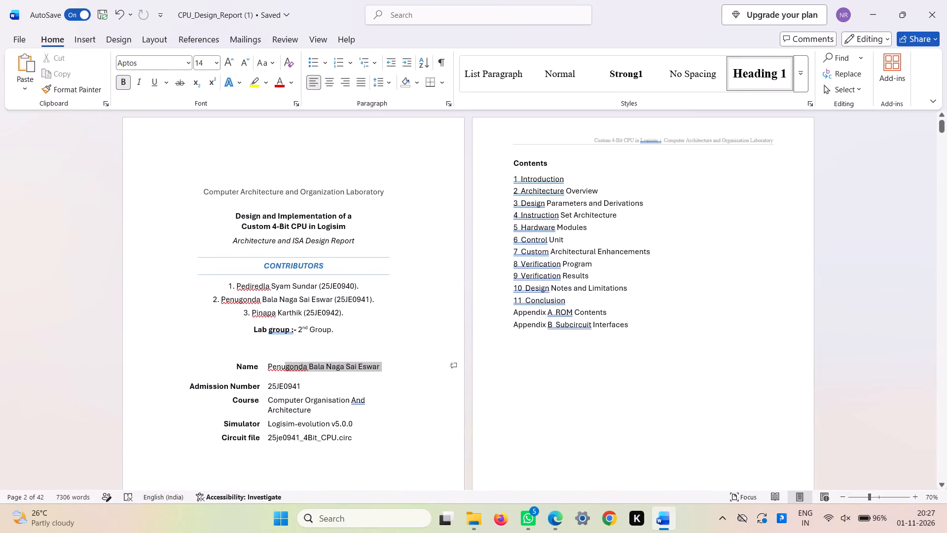
pyautogui.moveTo(296, 370); pyautogui.dragTo(268, 365)
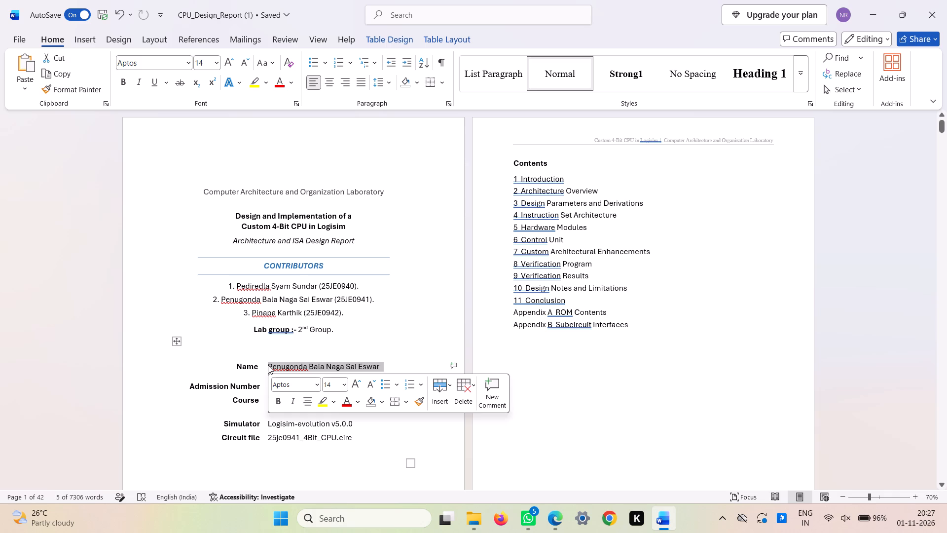
pyautogui.press('BackSpace')
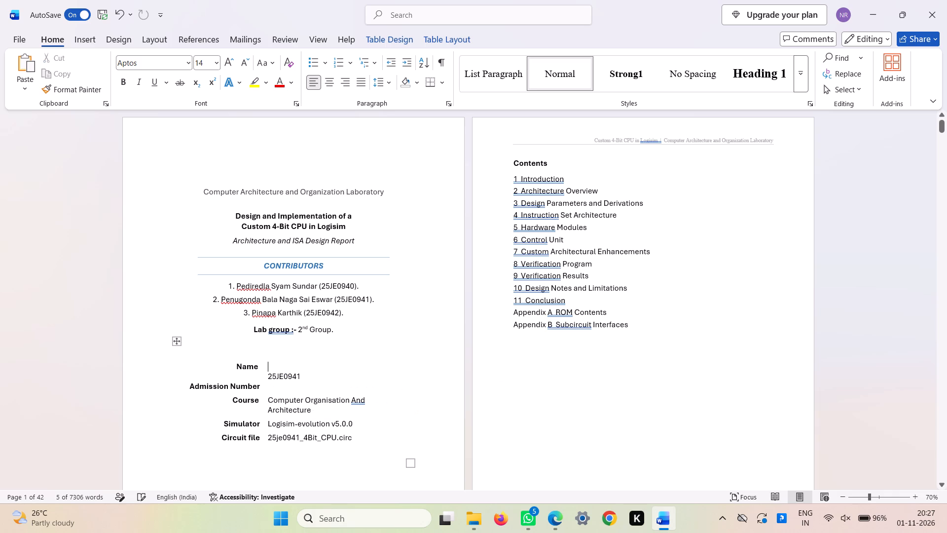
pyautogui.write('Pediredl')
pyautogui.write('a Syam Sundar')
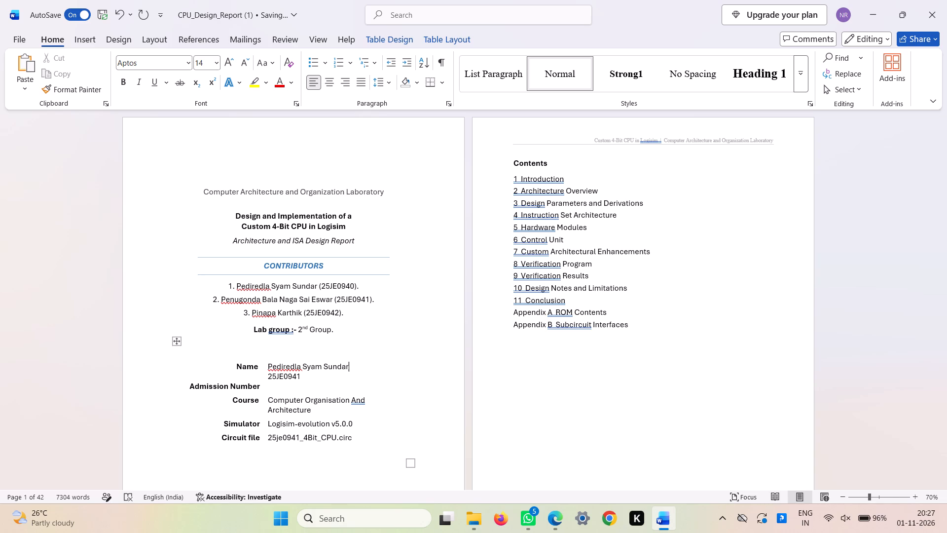
# Delete the old admission number beneath the name in the cover page's details table.
pyautogui.moveTo(317, 371); pyautogui.dragTo(297, 378)
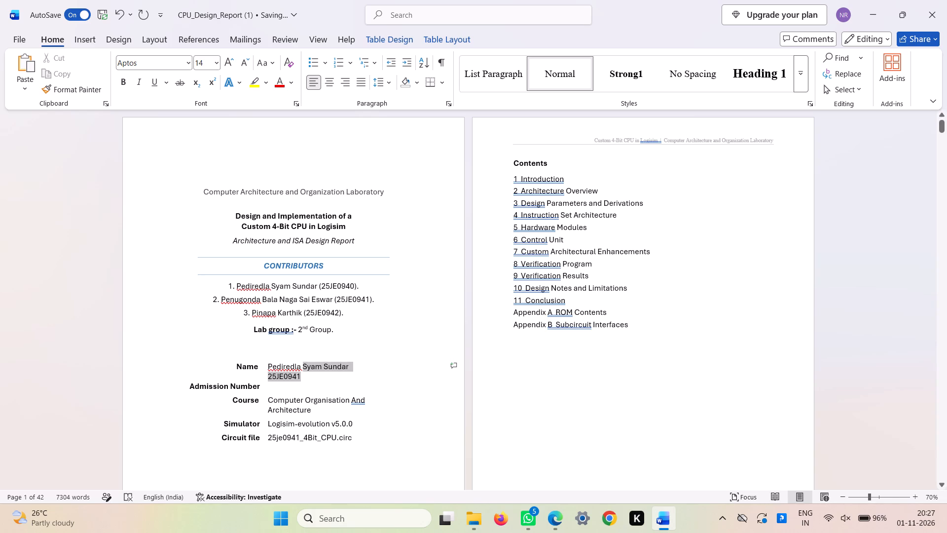
pyautogui.moveTo(297, 378); pyautogui.dragTo(304, 379)
pyautogui.moveTo(304, 379); pyautogui.dragTo(308, 383)
pyautogui.click(308, 383)
pyautogui.doubleClick(305, 375)
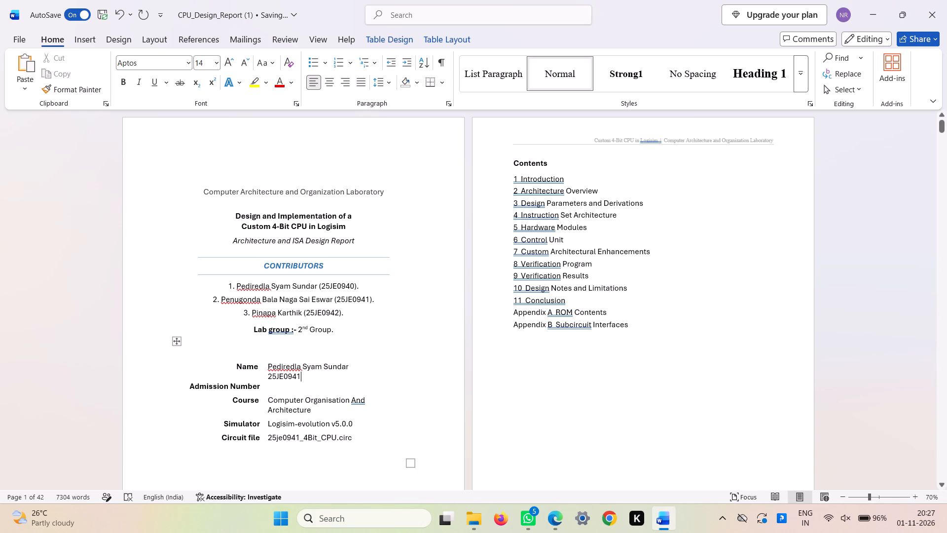
pyautogui.press('BackSpace')
pyautogui.press('BackSpace')
pyautogui.press('BackSpace')
pyautogui.press('BackSpace')
pyautogui.press('BackSpace')
pyautogui.press('BackSpace')
pyautogui.press('BackSpace')
pyautogui.press('BackSpace')
# Remove the leftover empty line beneath the name in the Name row.
pyautogui.press('Down')
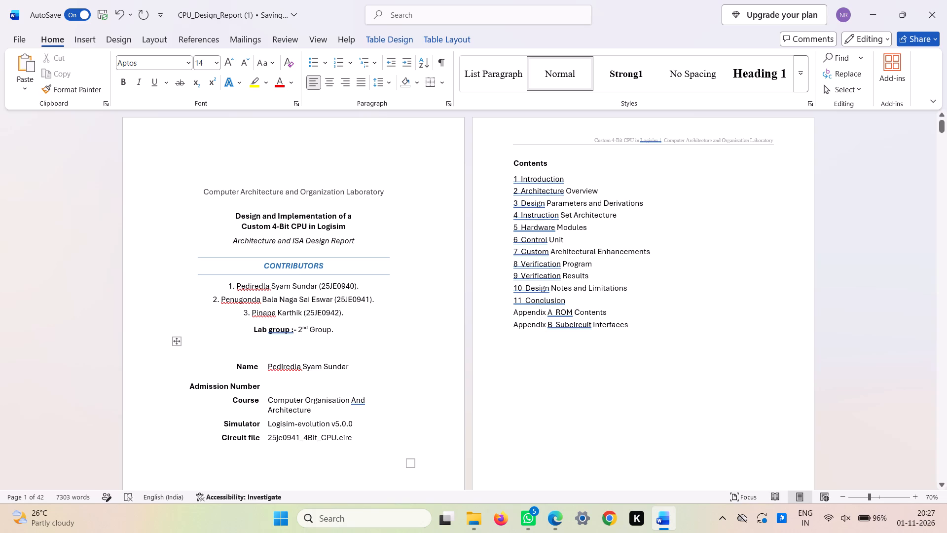
pyautogui.click(266, 393)
pyautogui.click(267, 387)
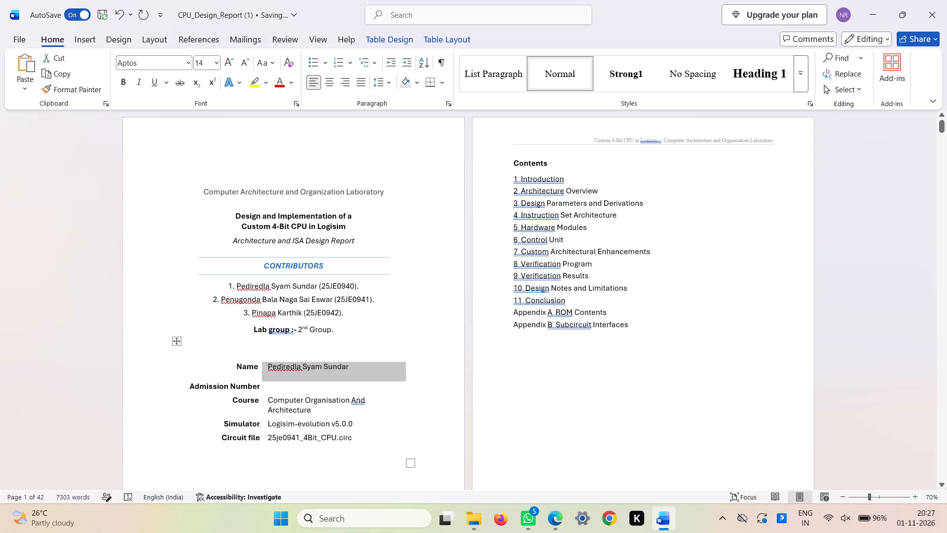
pyautogui.moveTo(156, 370); pyautogui.dragTo(338, 376)
pyautogui.click(338, 376)
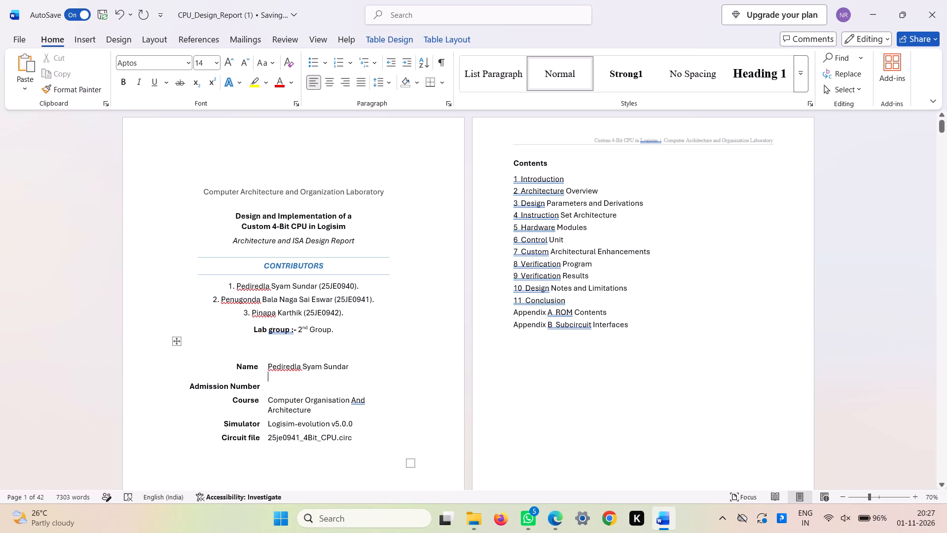
pyautogui.click(327, 389)
pyautogui.press('BackSpace')
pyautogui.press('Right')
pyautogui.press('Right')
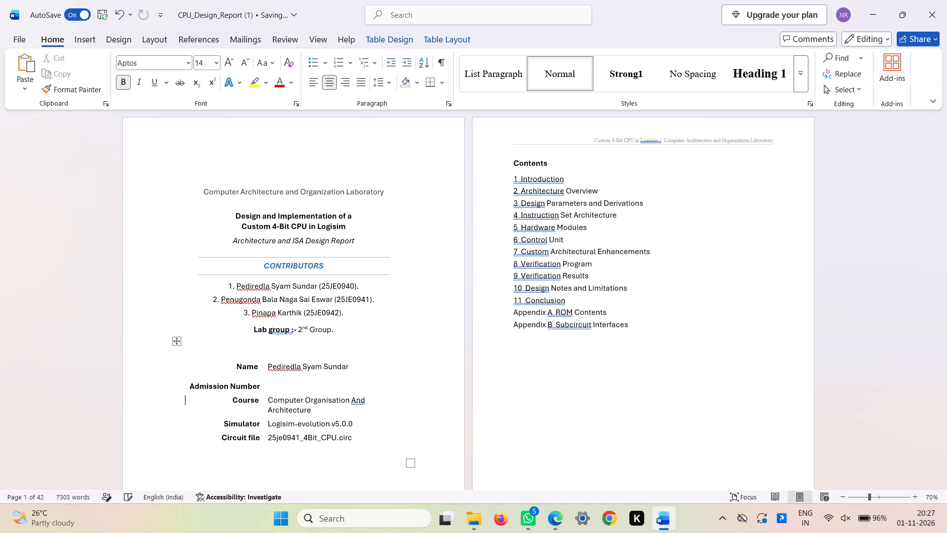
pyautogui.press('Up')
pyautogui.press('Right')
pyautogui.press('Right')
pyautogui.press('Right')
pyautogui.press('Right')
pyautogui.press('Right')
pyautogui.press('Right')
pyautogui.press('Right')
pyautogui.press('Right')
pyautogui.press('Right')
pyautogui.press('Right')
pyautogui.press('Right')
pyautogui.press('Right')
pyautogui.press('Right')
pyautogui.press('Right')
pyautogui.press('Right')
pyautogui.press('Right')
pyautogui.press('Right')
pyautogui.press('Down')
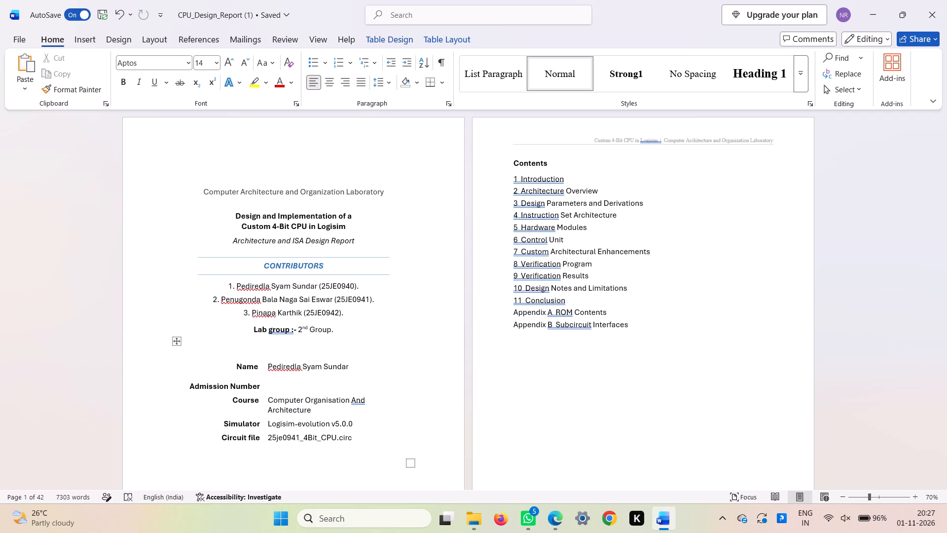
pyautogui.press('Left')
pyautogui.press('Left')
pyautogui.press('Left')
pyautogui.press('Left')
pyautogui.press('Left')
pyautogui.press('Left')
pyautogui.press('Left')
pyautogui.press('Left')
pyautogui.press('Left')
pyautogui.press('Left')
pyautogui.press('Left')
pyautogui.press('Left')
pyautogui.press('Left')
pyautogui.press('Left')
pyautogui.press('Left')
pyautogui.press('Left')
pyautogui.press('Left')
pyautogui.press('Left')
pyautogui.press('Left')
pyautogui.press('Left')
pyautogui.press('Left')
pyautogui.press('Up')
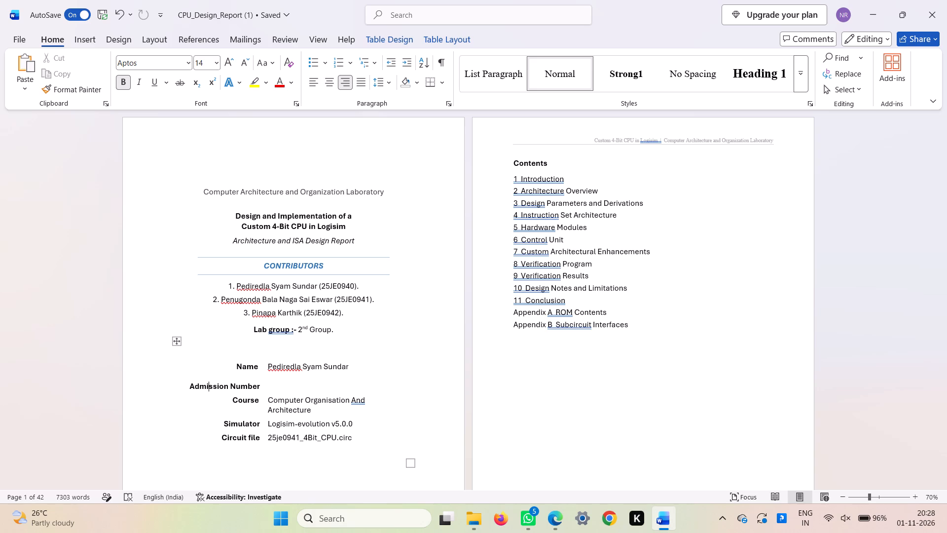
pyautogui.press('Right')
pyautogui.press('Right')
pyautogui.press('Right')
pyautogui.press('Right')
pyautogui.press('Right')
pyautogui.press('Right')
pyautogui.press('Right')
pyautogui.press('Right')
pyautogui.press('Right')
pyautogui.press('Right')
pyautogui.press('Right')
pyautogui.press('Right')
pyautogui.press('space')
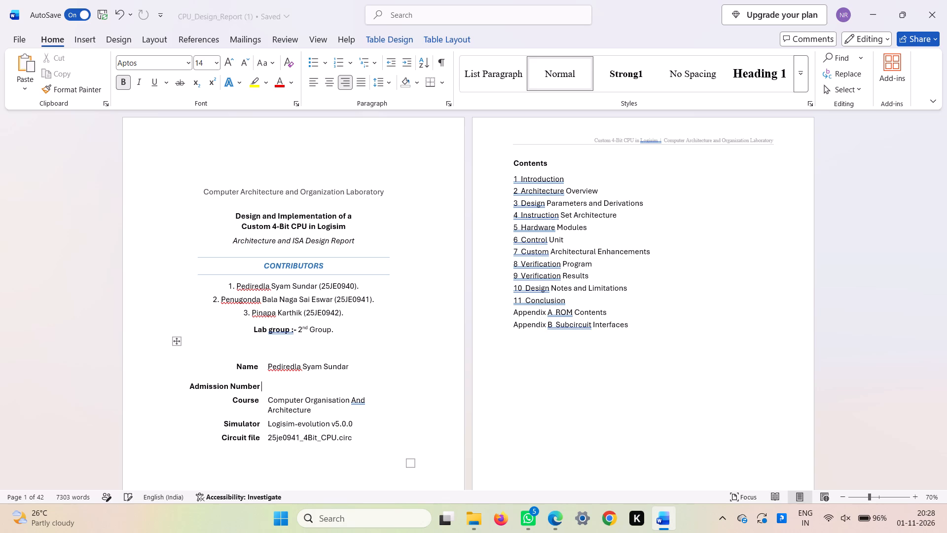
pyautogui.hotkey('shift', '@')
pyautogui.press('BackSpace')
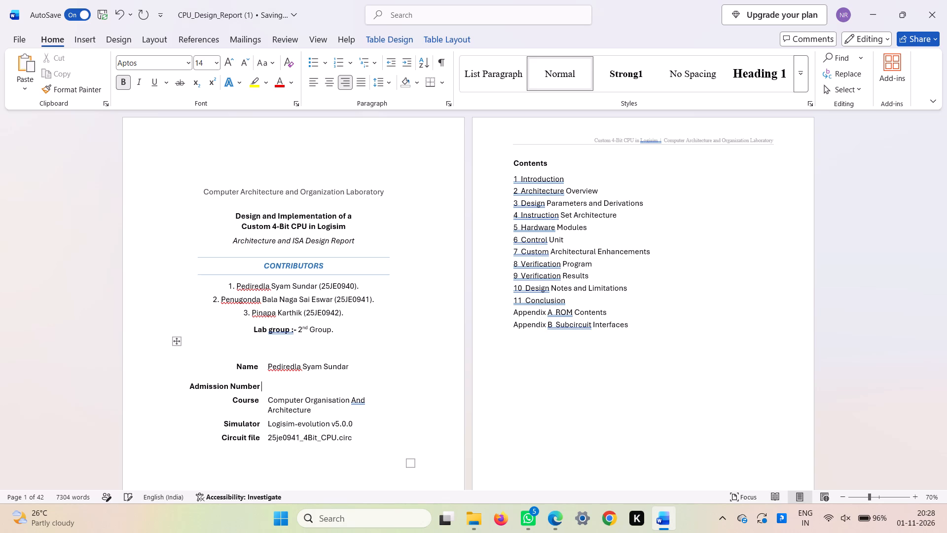
# Remove the empty line above the Admission Number label so it sits directly beneath Name in the cover page table.
pyautogui.click(253, 380)
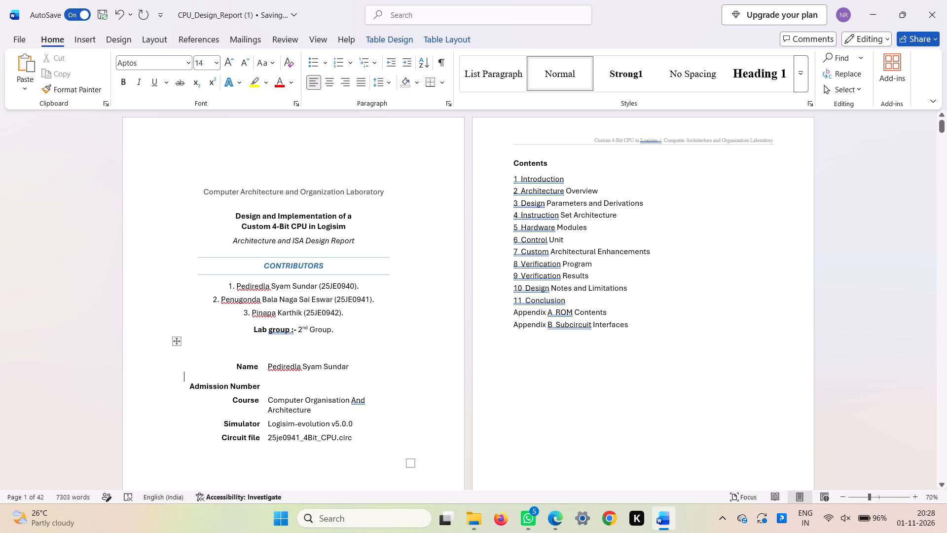
pyautogui.click(189, 388)
pyautogui.press('BackSpace')
pyautogui.press('BackSpace')
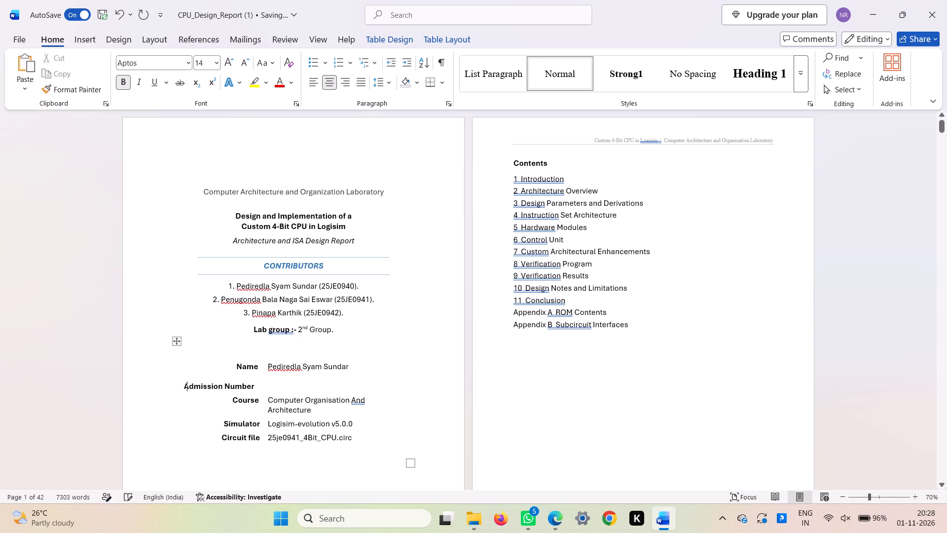
pyautogui.press('BackSpace')
pyautogui.press('BackSpace')
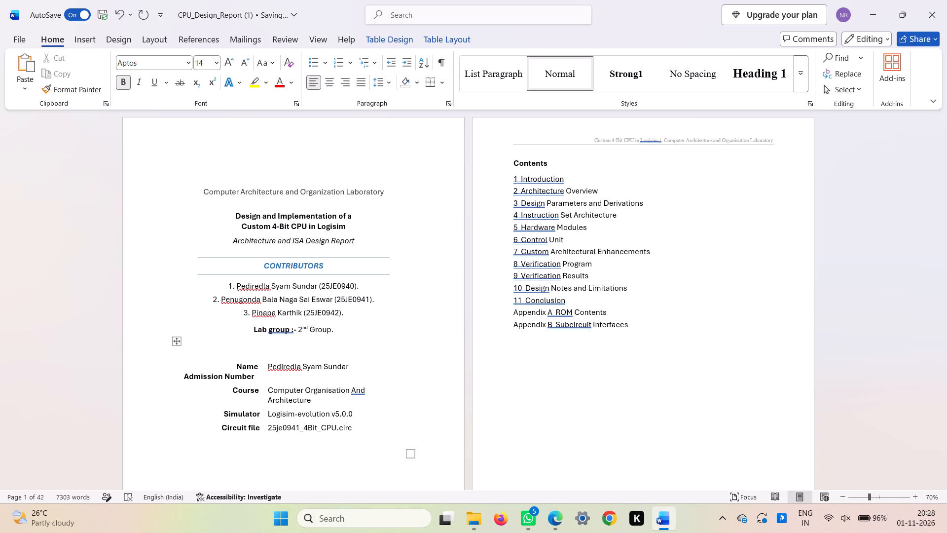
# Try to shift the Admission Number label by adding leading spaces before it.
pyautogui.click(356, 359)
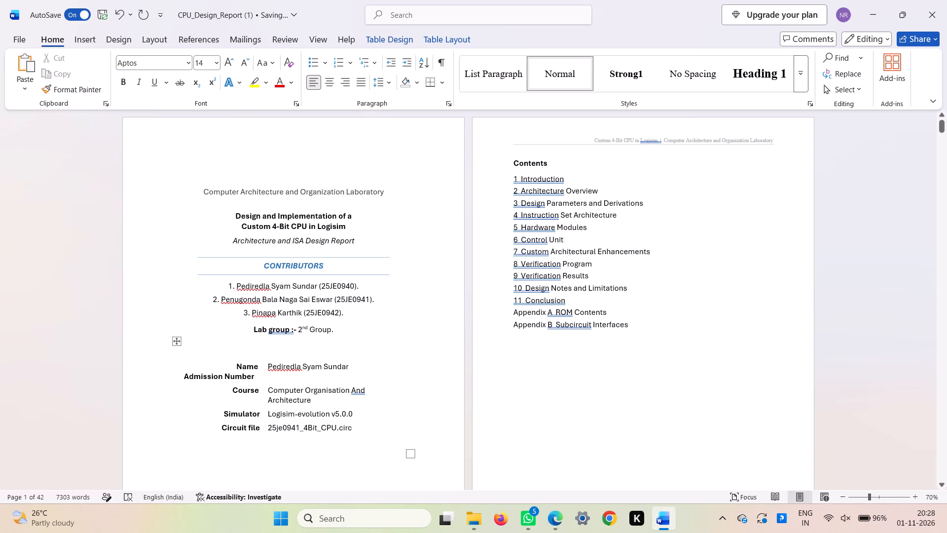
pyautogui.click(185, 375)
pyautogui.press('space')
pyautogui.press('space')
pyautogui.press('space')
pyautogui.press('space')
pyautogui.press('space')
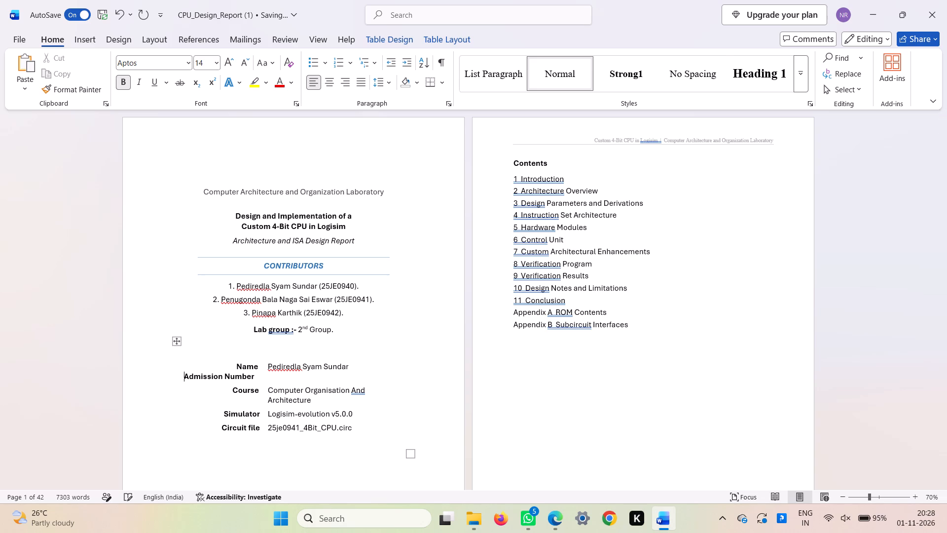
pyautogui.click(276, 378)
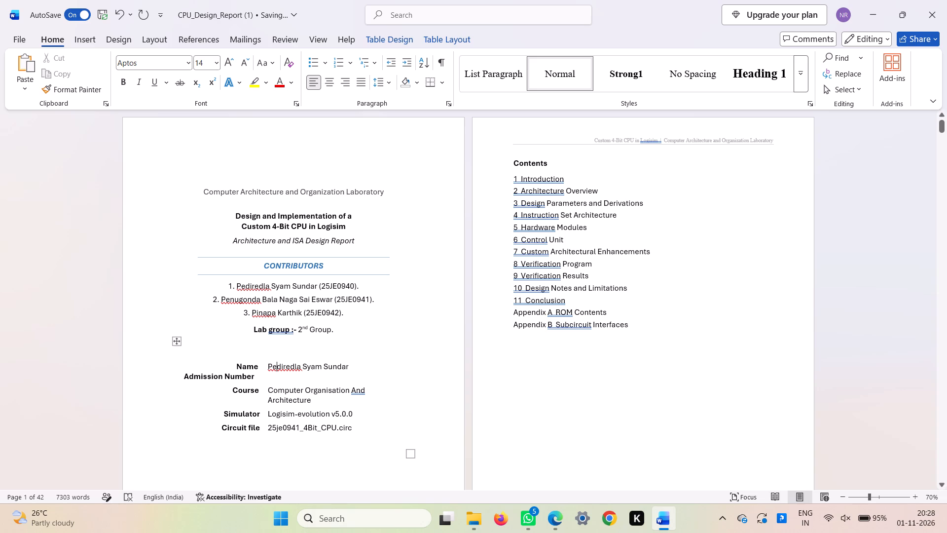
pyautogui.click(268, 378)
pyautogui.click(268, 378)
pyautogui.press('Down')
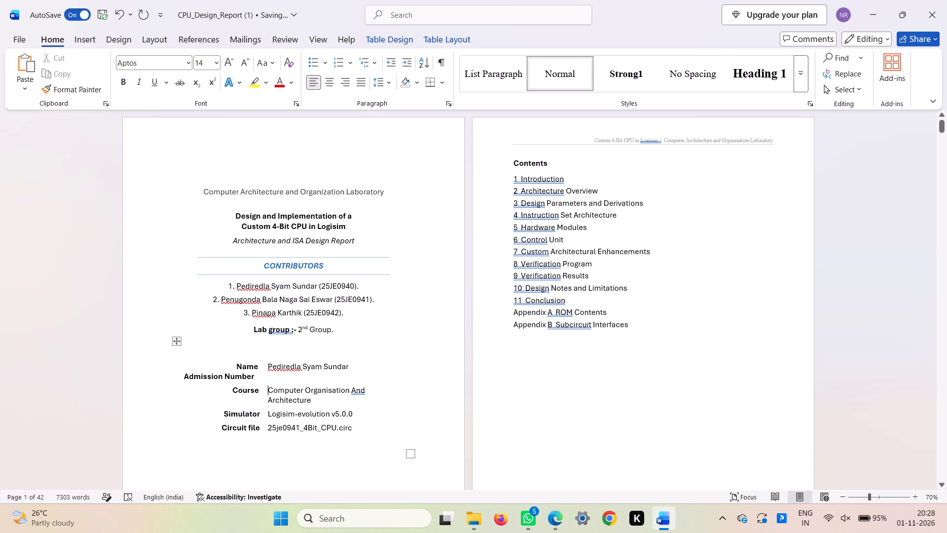
# Delete the Admission Number label and its line beneath Name in the cover page's details table.
pyautogui.click(259, 376)
pyautogui.press('BackSpace')
pyautogui.press('BackSpace')
pyautogui.press('BackSpace')
pyautogui.press('BackSpace')
pyautogui.press('BackSpace')
pyautogui.press('BackSpace')
pyautogui.press('BackSpace')
pyautogui.press('BackSpace')
pyautogui.press('BackSpace')
pyautogui.press('BackSpace')
pyautogui.press('BackSpace')
pyautogui.press('BackSpace')
pyautogui.press('BackSpace')
pyautogui.press('BackSpace')
pyautogui.press('BackSpace')
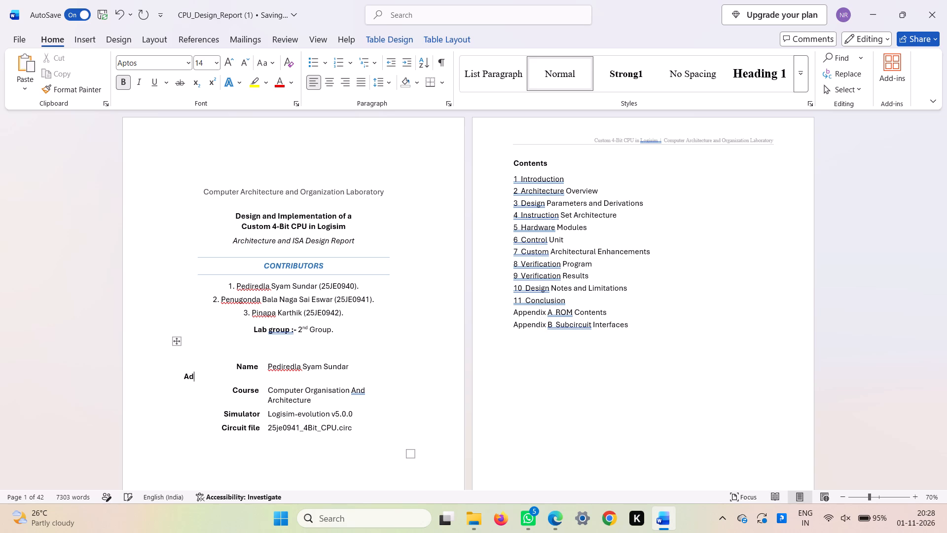
pyautogui.press('BackSpace')
pyautogui.press('BackSpace')
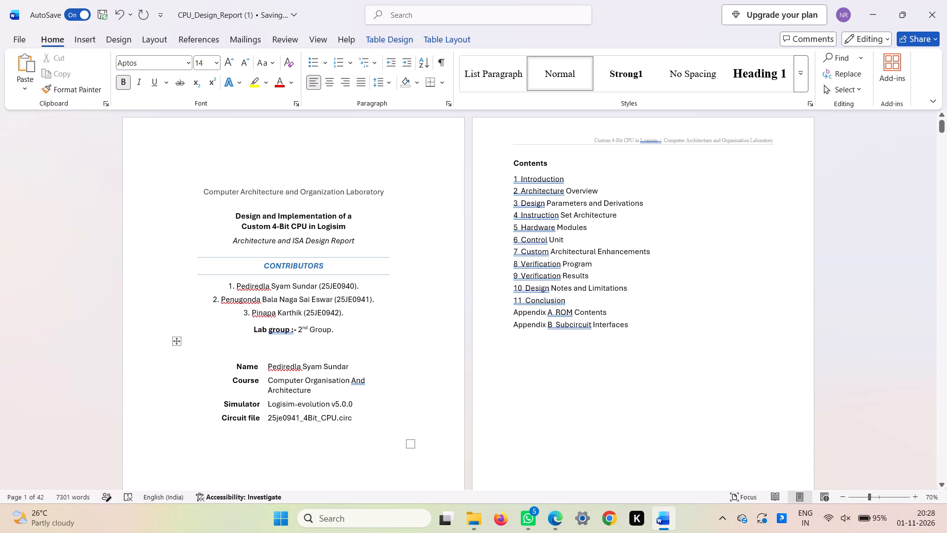
# Insert two new lines beneath the contributor's name in the Name row's value cell.
pyautogui.click(348, 366)
pyautogui.press('Return')
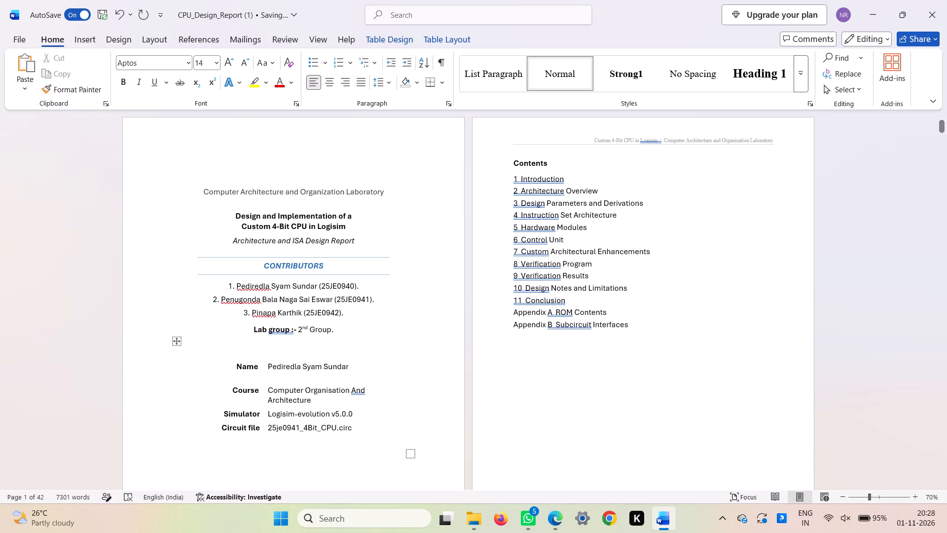
pyautogui.press('BackSpace')
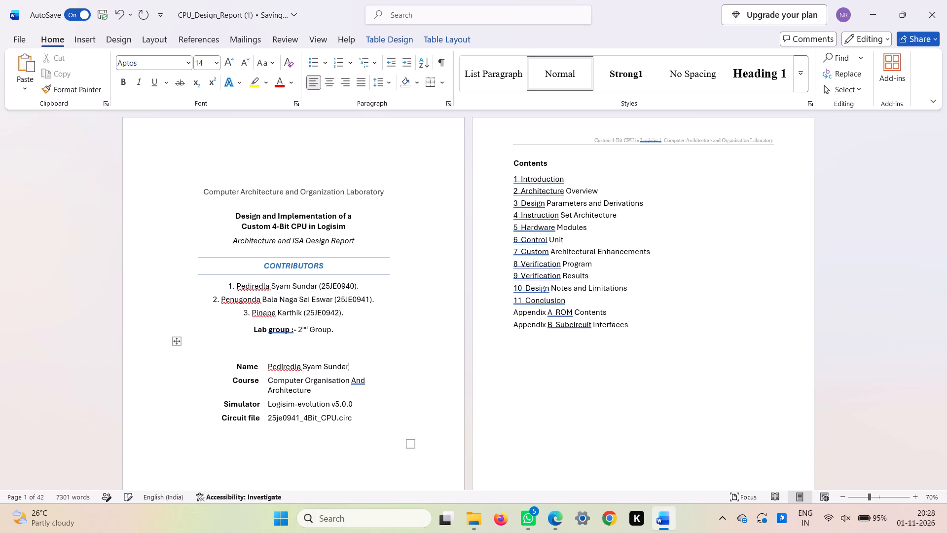
pyautogui.press('Return')
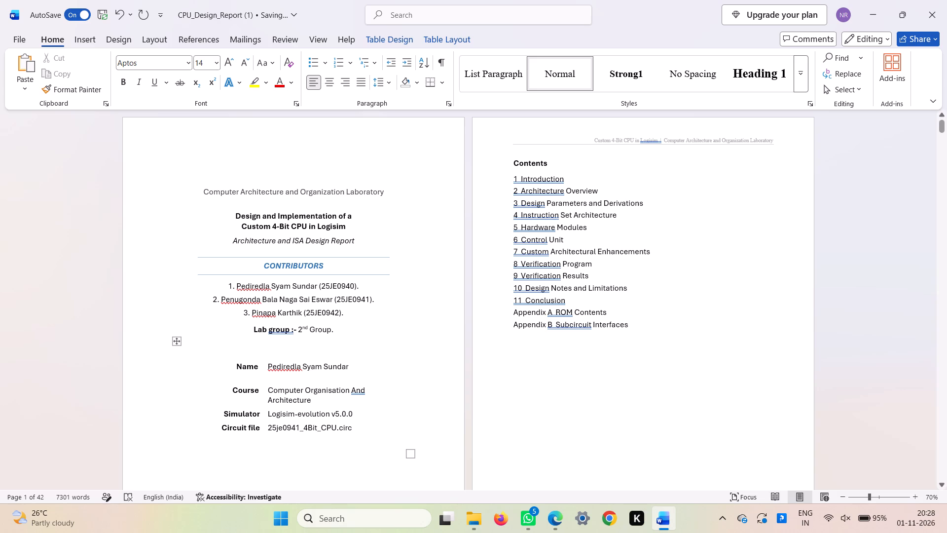
pyautogui.click(257, 377)
pyautogui.click(366, 365)
pyautogui.press('Return')
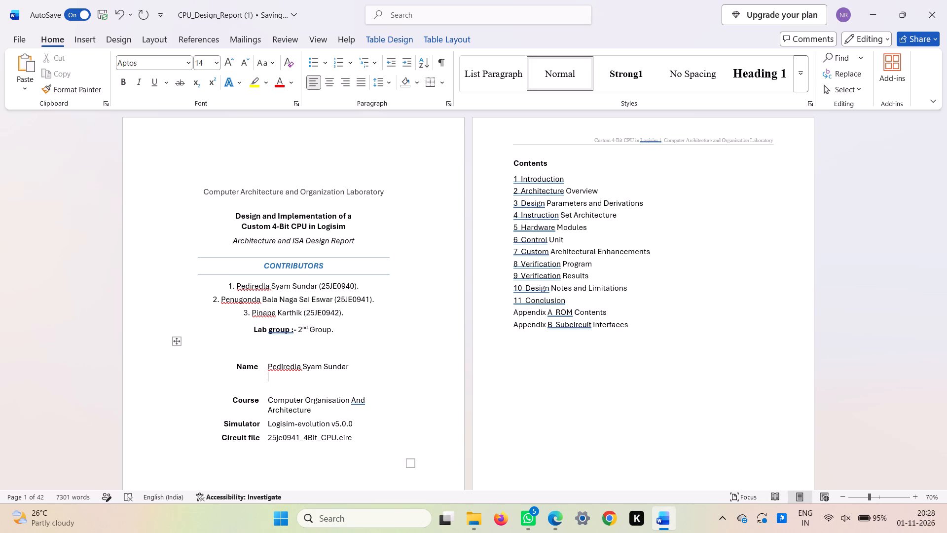
# Add the bold label "Addmission No. :" on the first line beneath the contributor's name.
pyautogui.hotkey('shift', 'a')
pyautogui.hotkey('shift', 'BackSpace')
pyautogui.hotkey('ctrl', 'b')
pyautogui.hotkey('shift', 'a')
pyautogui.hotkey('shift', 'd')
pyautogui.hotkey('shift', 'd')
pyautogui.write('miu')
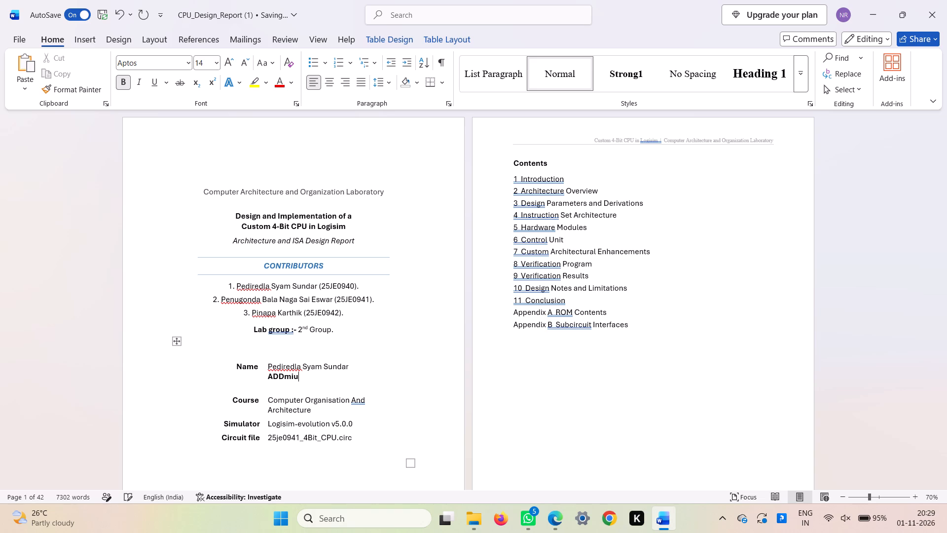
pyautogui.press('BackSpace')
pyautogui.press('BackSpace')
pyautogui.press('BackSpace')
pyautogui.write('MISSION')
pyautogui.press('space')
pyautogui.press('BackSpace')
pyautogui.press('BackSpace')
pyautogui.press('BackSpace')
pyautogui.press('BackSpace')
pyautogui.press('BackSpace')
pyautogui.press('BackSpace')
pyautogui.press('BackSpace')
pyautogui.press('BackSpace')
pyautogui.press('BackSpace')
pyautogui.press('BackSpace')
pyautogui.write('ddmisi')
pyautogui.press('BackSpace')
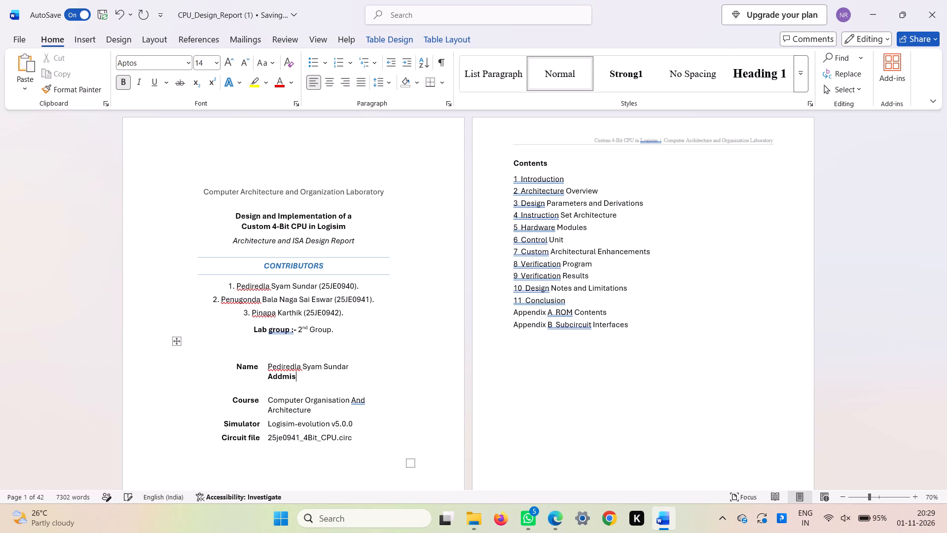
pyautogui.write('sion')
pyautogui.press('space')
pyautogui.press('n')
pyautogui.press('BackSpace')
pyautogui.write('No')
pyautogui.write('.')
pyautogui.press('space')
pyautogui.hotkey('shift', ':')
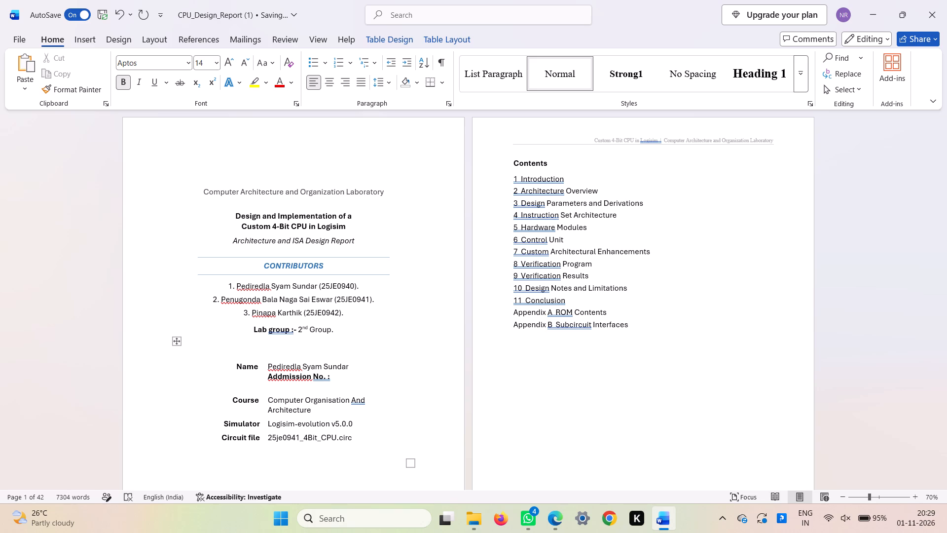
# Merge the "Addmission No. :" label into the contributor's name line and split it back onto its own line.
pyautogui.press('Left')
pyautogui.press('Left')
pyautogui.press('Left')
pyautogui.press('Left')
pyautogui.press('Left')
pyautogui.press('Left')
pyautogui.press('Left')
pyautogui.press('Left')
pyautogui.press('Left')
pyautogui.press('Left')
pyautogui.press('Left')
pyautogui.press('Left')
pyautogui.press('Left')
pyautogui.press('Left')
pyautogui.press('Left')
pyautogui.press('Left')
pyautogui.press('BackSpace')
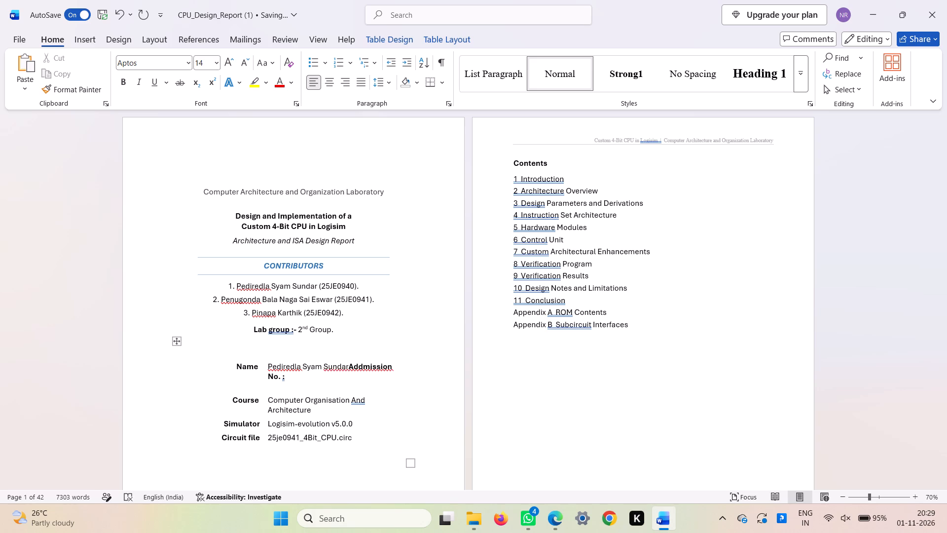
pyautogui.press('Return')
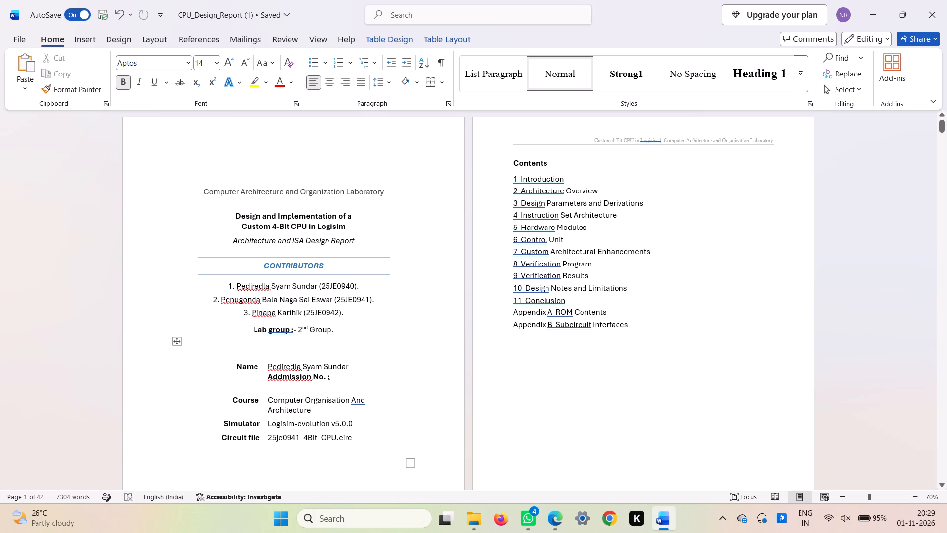
# Increase the spacing above the Name row of the cover page's details table by lowering the row's upper border slightly.
pyautogui.moveTo(350, 361); pyautogui.dragTo(353, 371)
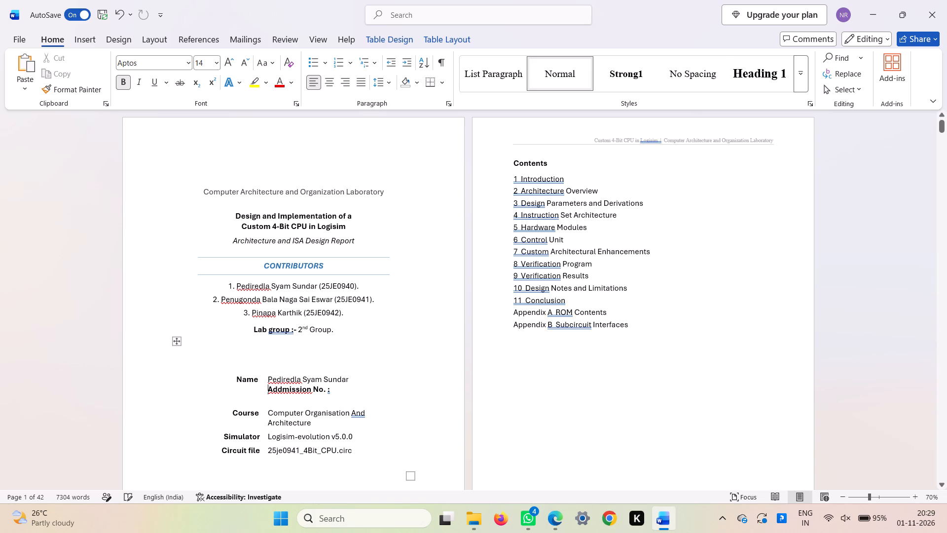
pyautogui.moveTo(353, 371); pyautogui.dragTo(351, 359)
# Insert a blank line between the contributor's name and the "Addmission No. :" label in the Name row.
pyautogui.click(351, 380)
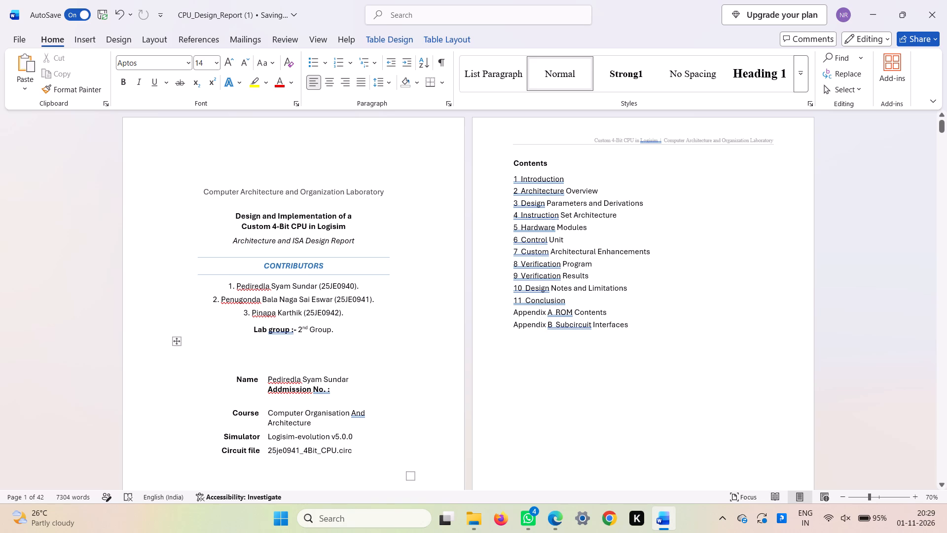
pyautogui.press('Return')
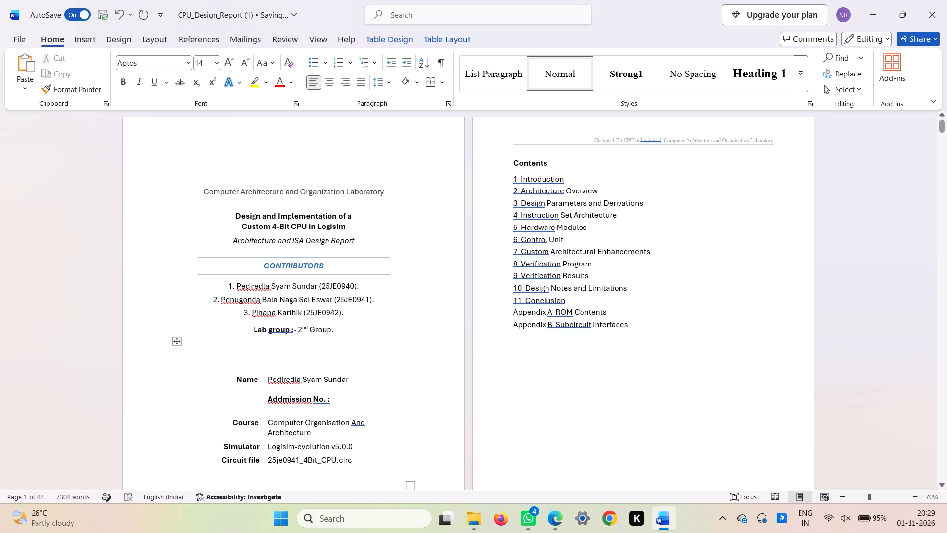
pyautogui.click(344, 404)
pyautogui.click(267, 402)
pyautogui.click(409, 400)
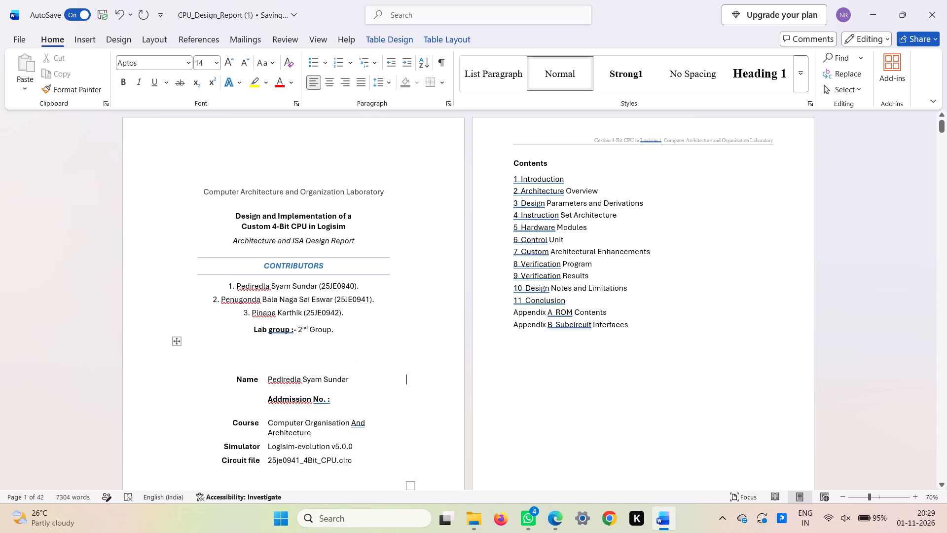
# Remove the blank line between the contributor's name and the "Addmission No. :" label in the Name row.
pyautogui.click(275, 399)
pyautogui.press('Left')
pyautogui.press('Left')
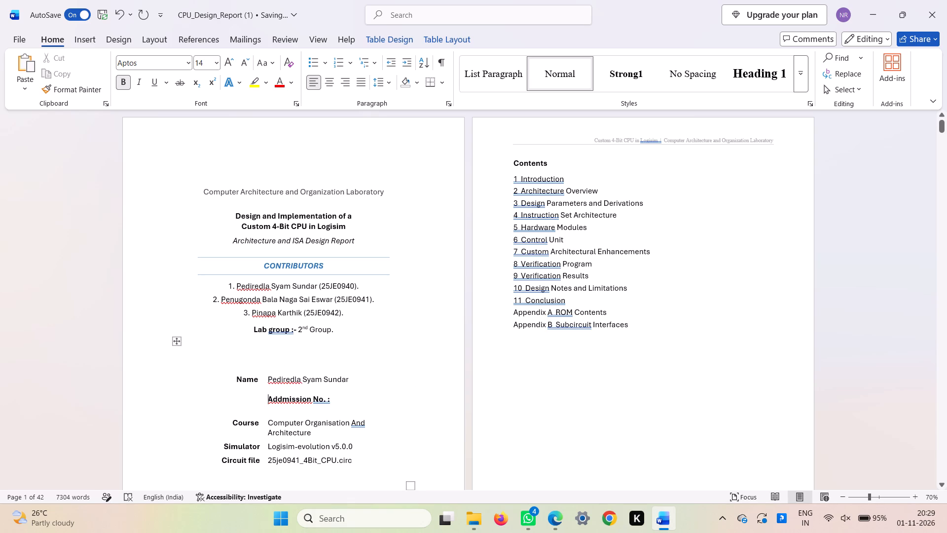
pyautogui.press('BackSpace')
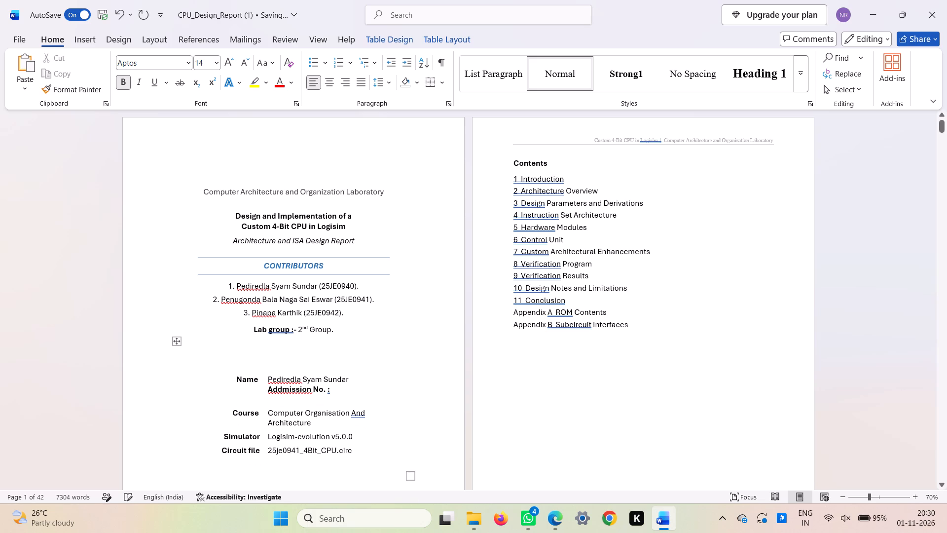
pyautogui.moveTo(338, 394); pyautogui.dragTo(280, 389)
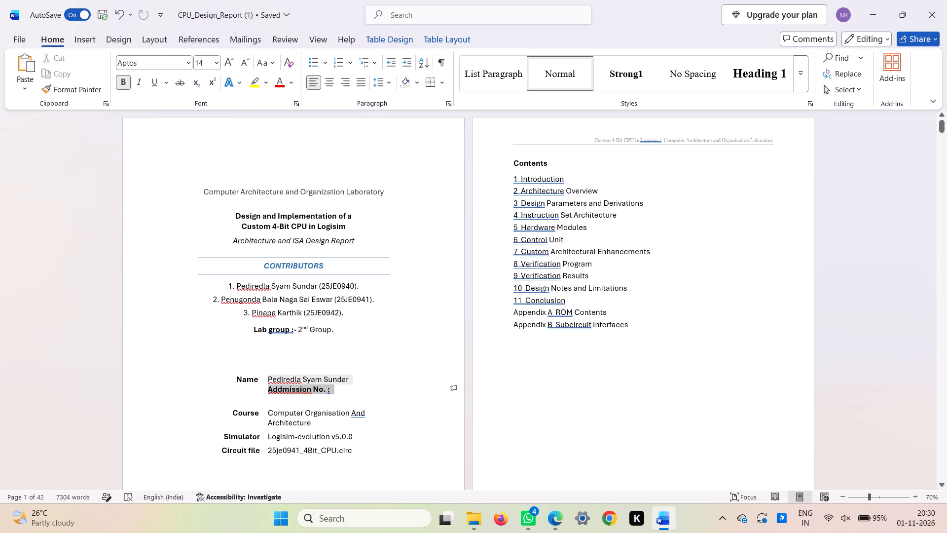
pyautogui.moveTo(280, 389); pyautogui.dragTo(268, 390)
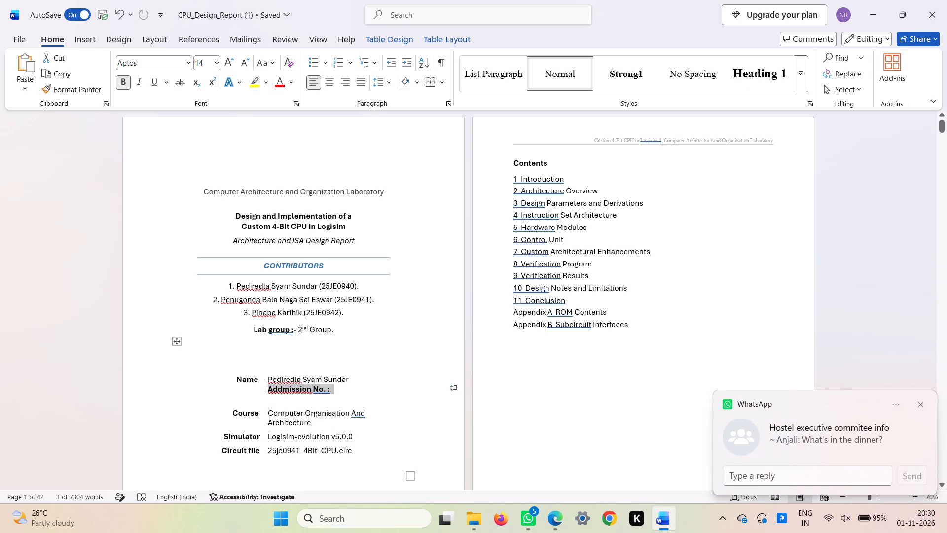
# Dismiss the WhatsApp notification and close the CPU_Design_Report (1) document.
pyautogui.click(922, 403)
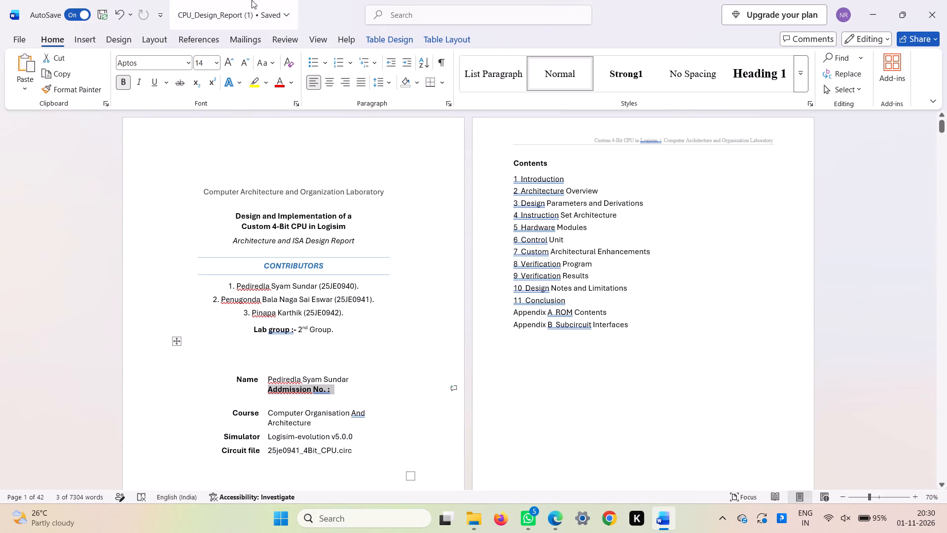
pyautogui.click(935, 28)
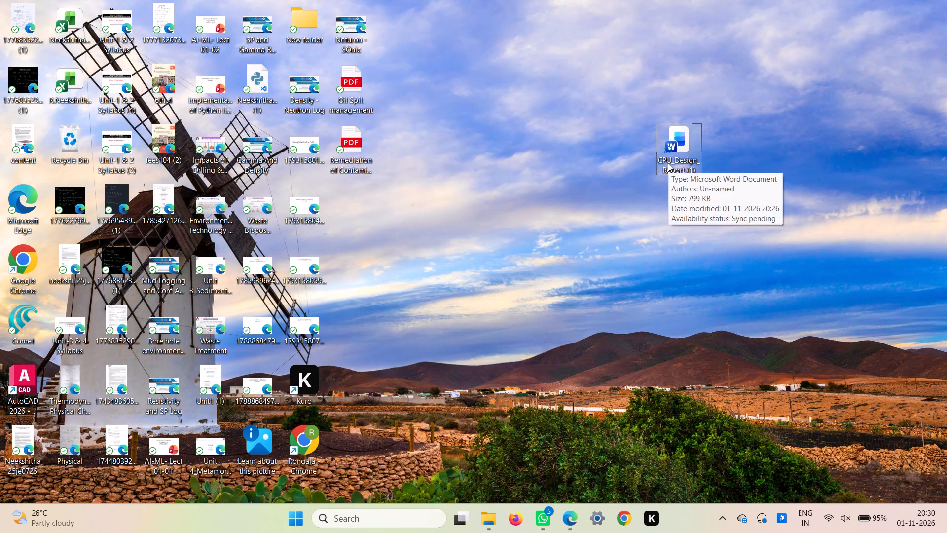
# Reopen the CPU_Design_Report (1) Word document from the desktop.
pyautogui.doubleClick(668, 163)
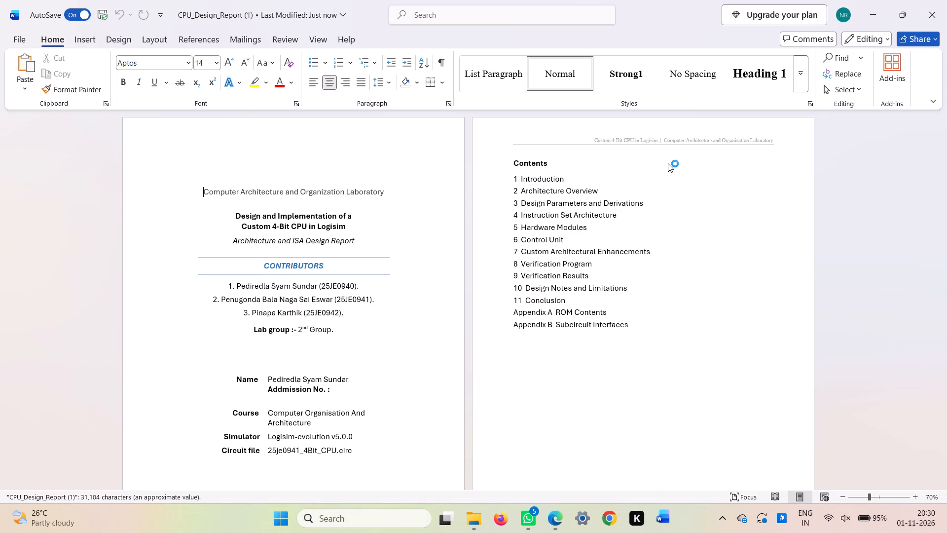
# Close the CPU_Design_Report (1) document and delete its file from the desktop.
pyautogui.click(937, 21)
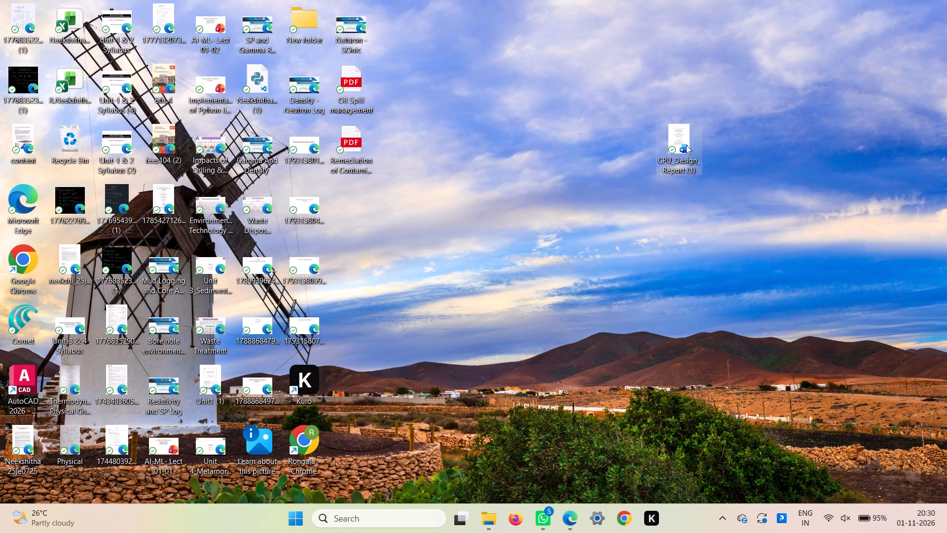
pyautogui.press('Delete')
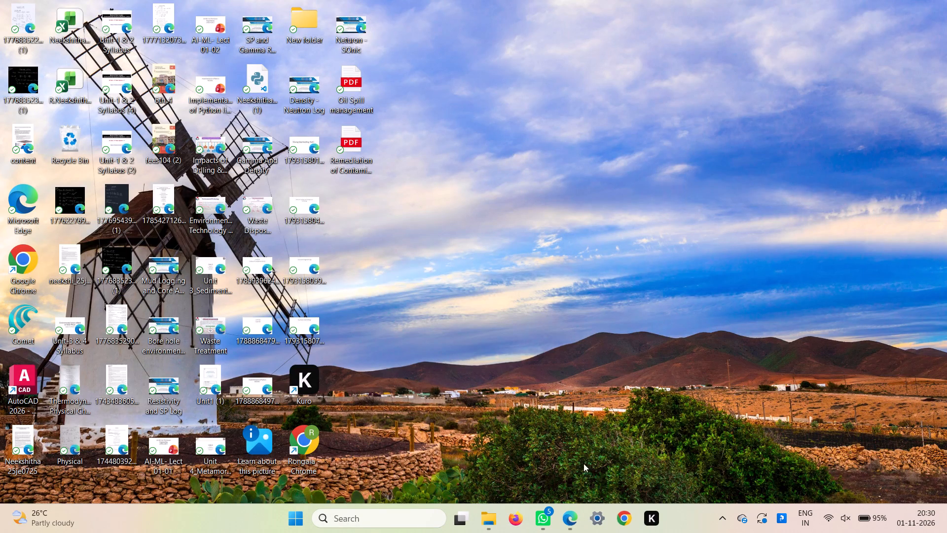
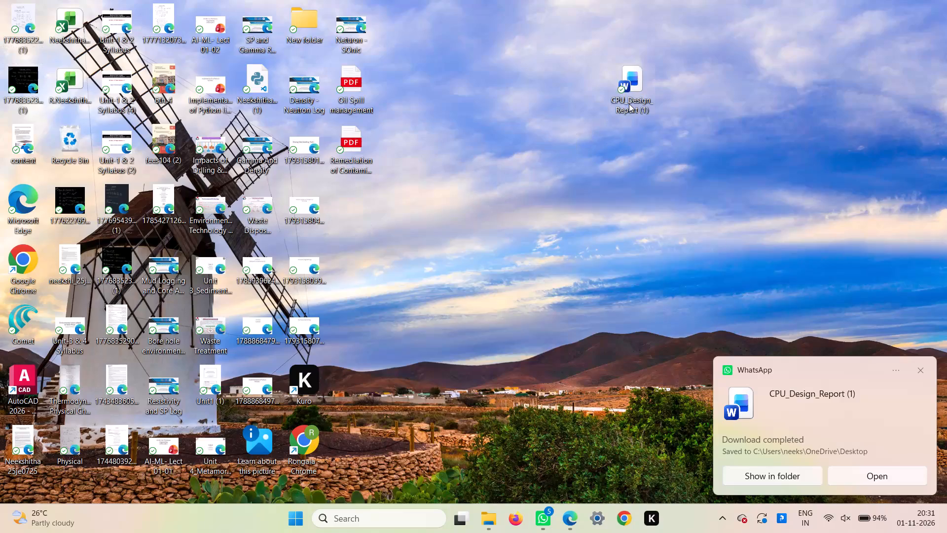
# Open the newly downloaded CPU_Design_Report (1) Word document from the desktop.
pyautogui.doubleClick(633, 110)
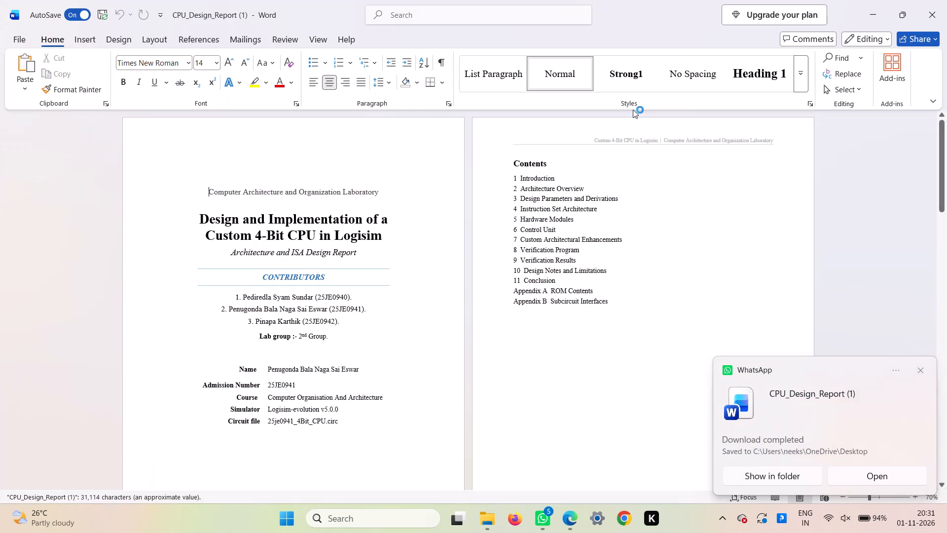
# Replace the Admission Number value in the cover page's details table with the first listed contributor's admission number.
pyautogui.click(298, 385)
pyautogui.press('BackSpace')
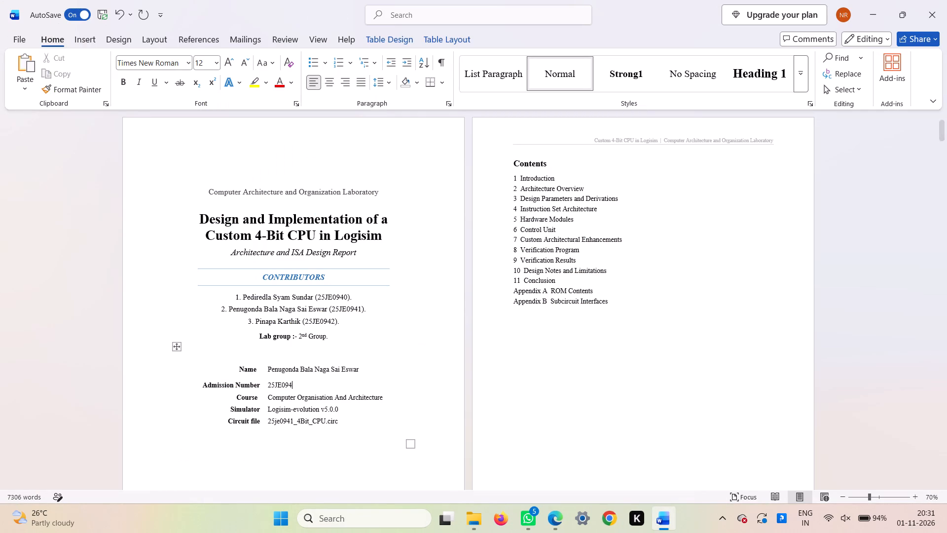
pyautogui.press('BackSpace')
pyautogui.press('BackSpace')
pyautogui.press('BackSpace')
pyautogui.press('BackSpace')
pyautogui.press('BackSpace')
pyautogui.press('BackSpace')
pyautogui.press('BackSpace')
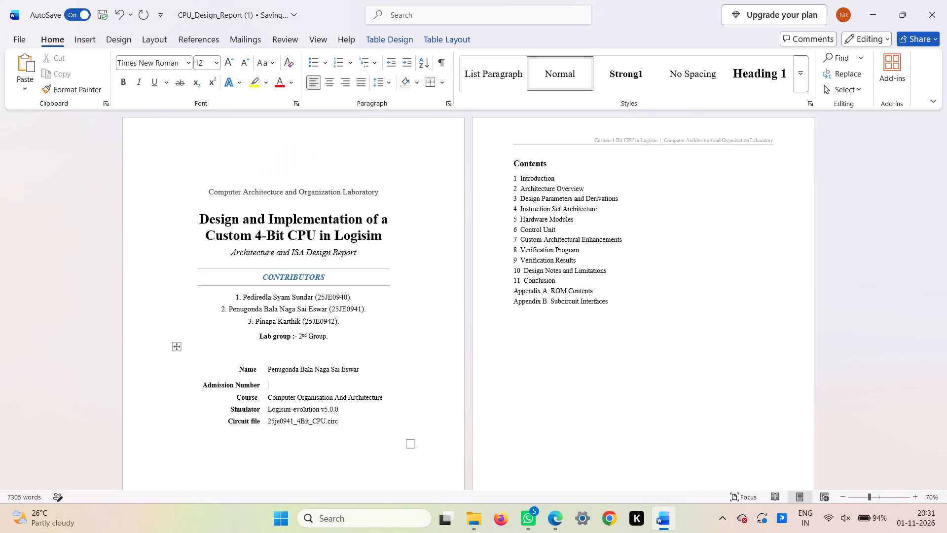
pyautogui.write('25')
# Complete the first contributor's admission number in the Admission Number row of the cover page's details table.
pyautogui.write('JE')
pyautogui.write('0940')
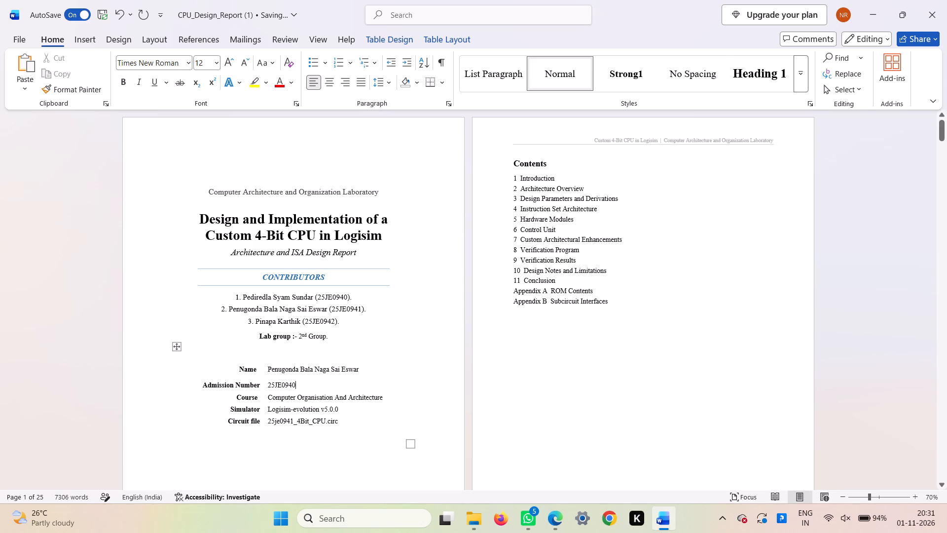
# Replace the name in the cover page's Name row with the first listed contributor's full name, correctly capitalised.
pyautogui.click(365, 369)
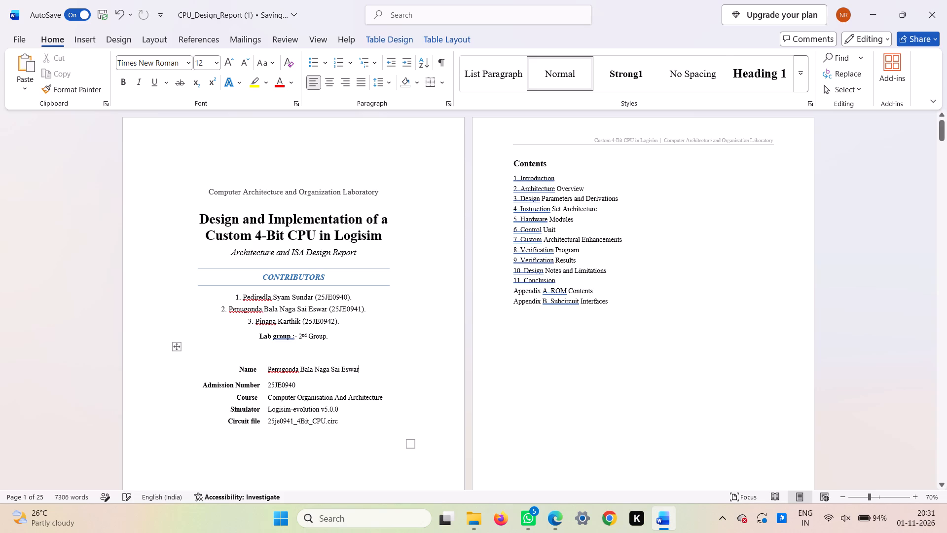
pyautogui.press('BackSpace')
pyautogui.press('BackSpace')
pyautogui.press('BackSpace')
pyautogui.press('BackSpace')
pyautogui.press('BackSpace')
pyautogui.press('BackSpace')
pyautogui.press('BackSpace')
pyautogui.press('BackSpace')
pyautogui.press('BackSpace')
pyautogui.press('BackSpace')
pyautogui.press('BackSpace')
pyautogui.press('BackSpace')
pyautogui.press('BackSpace')
pyautogui.press('BackSpace')
pyautogui.press('BackSpace')
pyautogui.press('BackSpace')
pyautogui.press('BackSpace')
pyautogui.press('BackSpace')
pyautogui.press('BackSpace')
pyautogui.press('BackSpace')
pyautogui.press('BackSpace')
pyautogui.press('BackSpace')
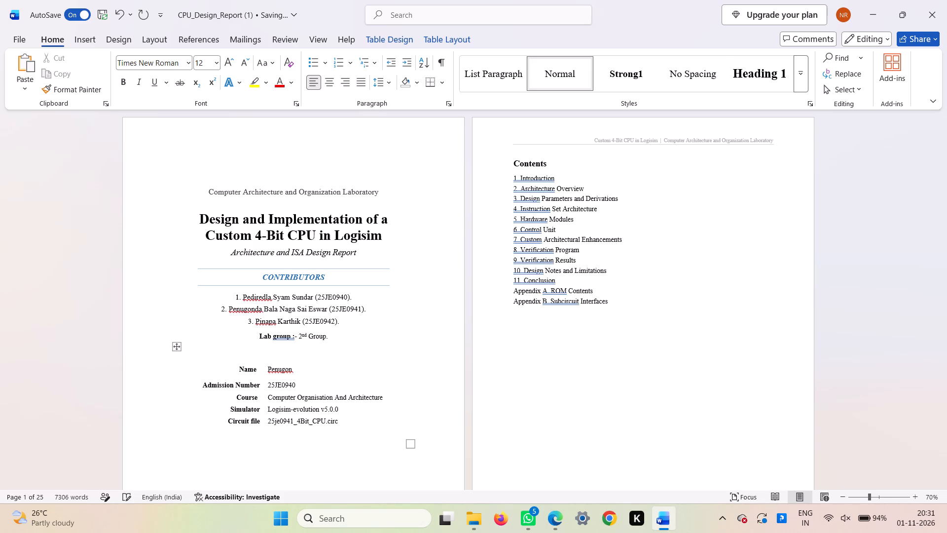
pyautogui.press('BackSpace')
pyautogui.press('BackSpace')
pyautogui.press('BackSpace')
pyautogui.press('BackSpace')
pyautogui.press('BackSpace')
pyautogui.press('BackSpace')
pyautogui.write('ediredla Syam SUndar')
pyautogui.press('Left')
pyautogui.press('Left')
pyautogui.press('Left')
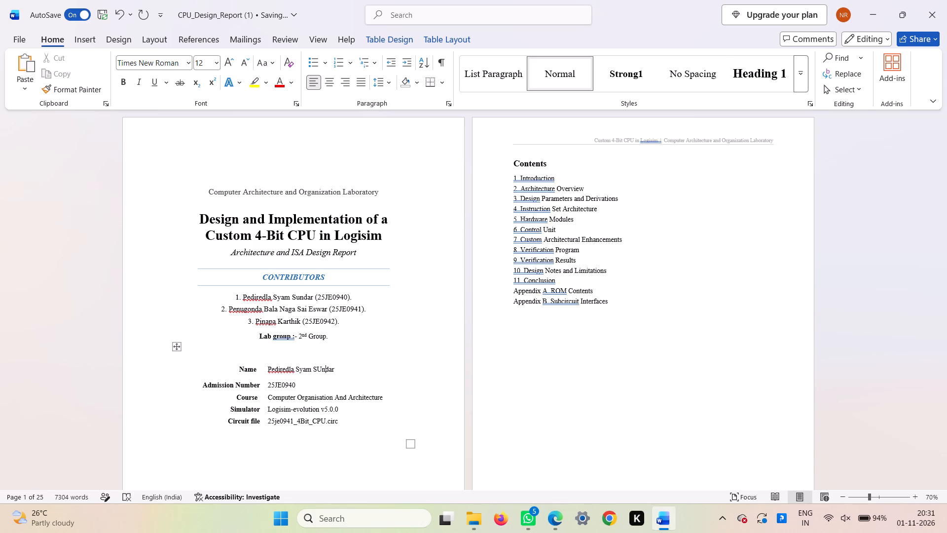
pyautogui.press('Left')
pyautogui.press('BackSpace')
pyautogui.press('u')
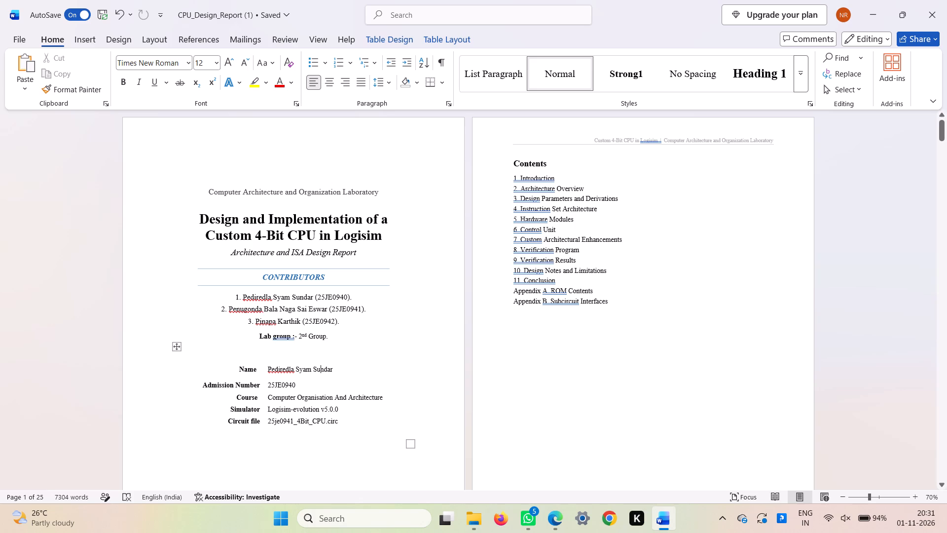
# Change the admission number at the start of the Circuit file name to the first contributor's, keeping the _4Bit_CPU.circ ending.
pyautogui.click(291, 422)
pyautogui.press('BackSpace')
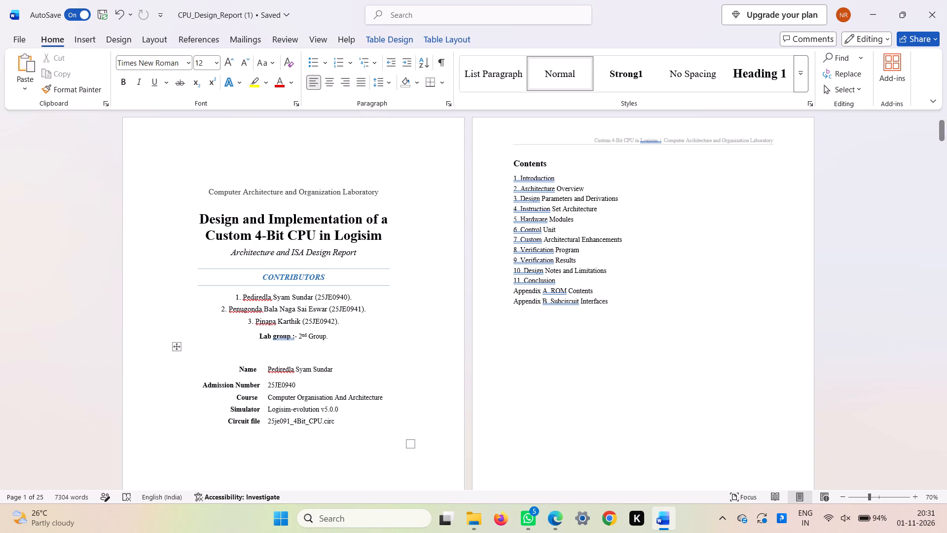
pyautogui.press('Right')
pyautogui.press('BackSpace')
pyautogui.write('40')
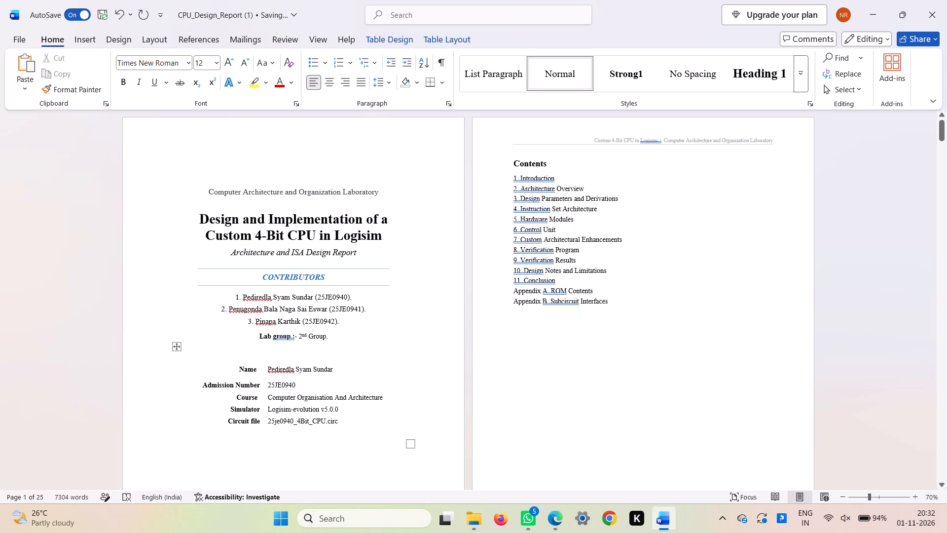
# Format the whole document's text in Aptos at size 14.
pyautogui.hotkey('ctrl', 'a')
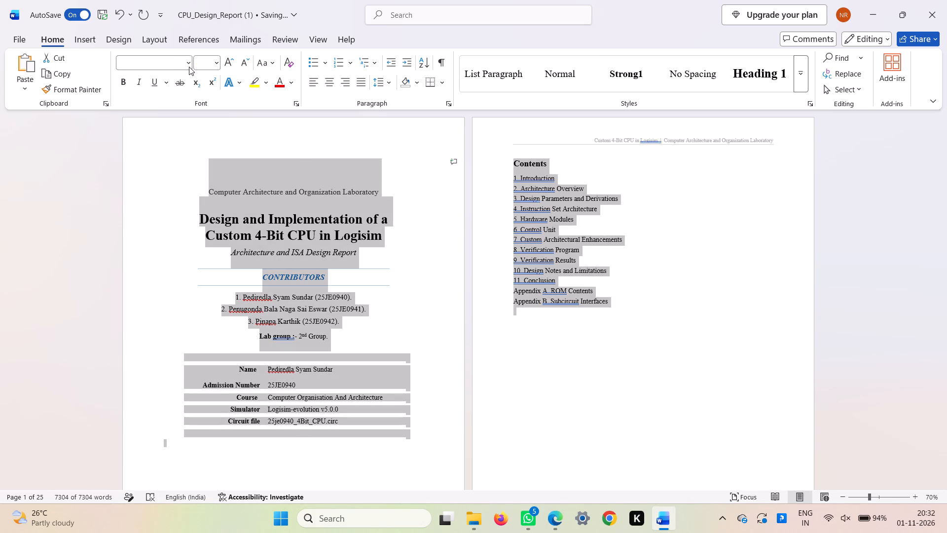
pyautogui.click(189, 67)
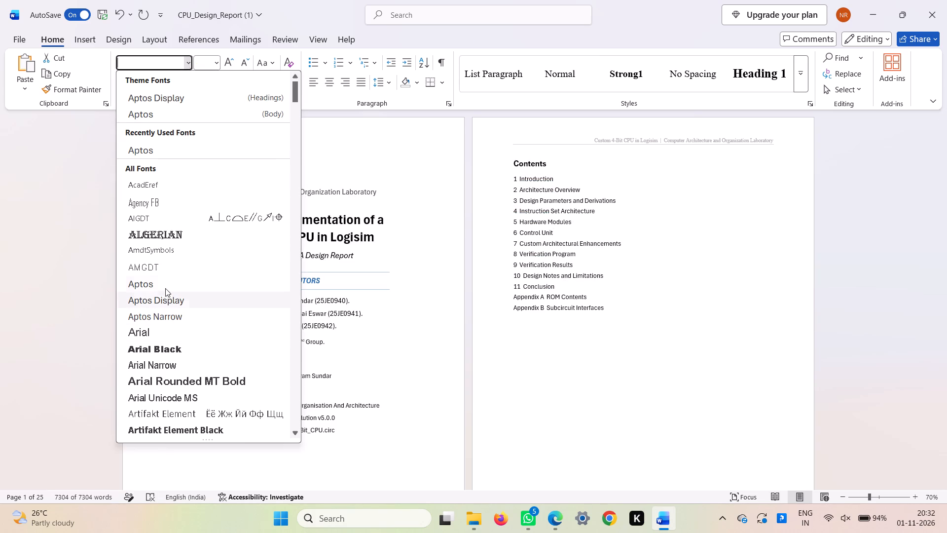
pyautogui.click(166, 285)
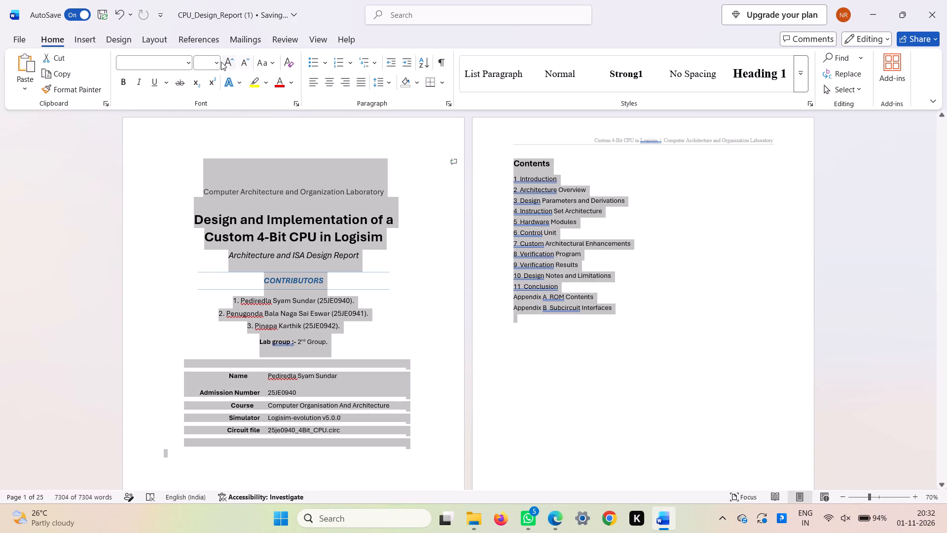
pyautogui.click(215, 61)
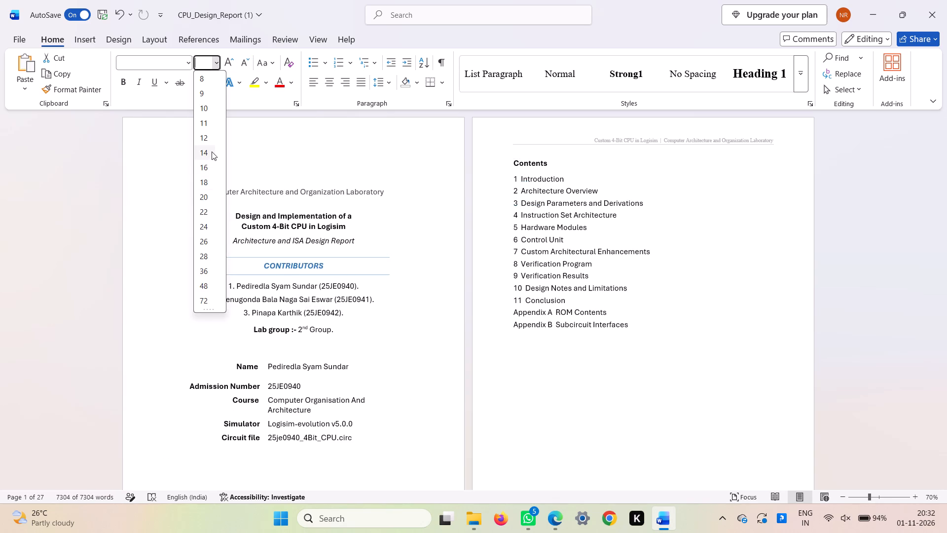
pyautogui.click(212, 152)
# Check the reformatted report's layout from the cover page through to the subcircuit interface tables on the last pages.
pyautogui.scroll(1, 473, 318)
pyautogui.scroll(-1, 473, 318)
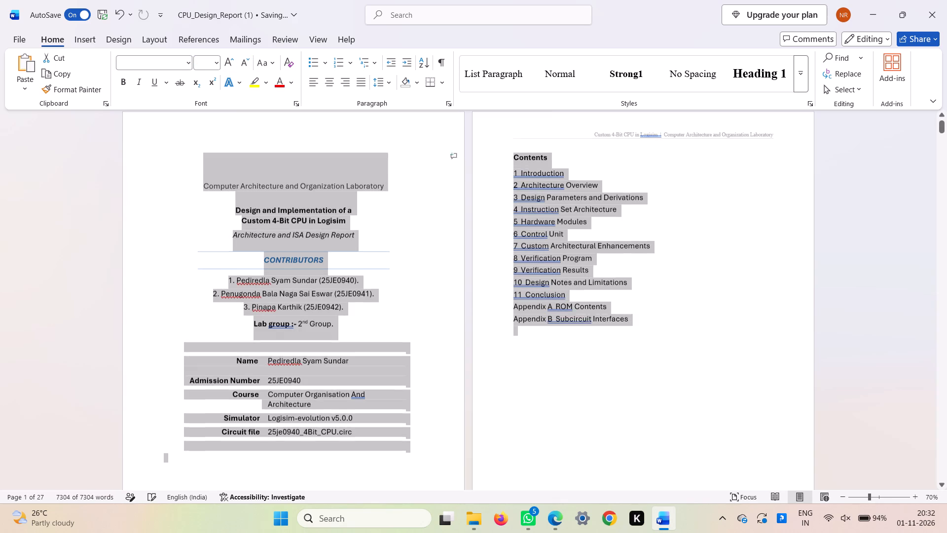
pyautogui.scroll(-1, 473, 318)
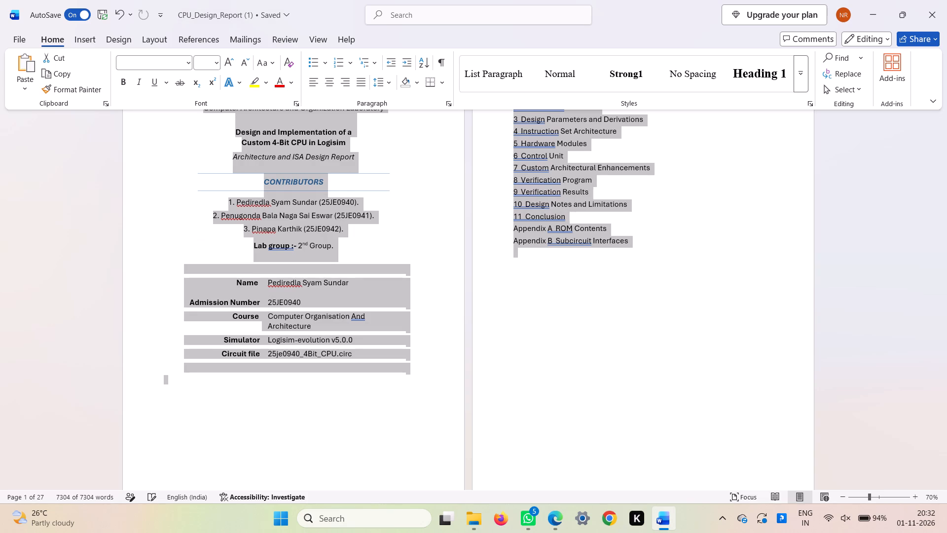
pyautogui.scroll(-5, 473, 318)
pyautogui.scroll(-20, 473, 318)
pyautogui.scroll(-20, 473, 318)
pyautogui.scroll(-20, 473, 318)
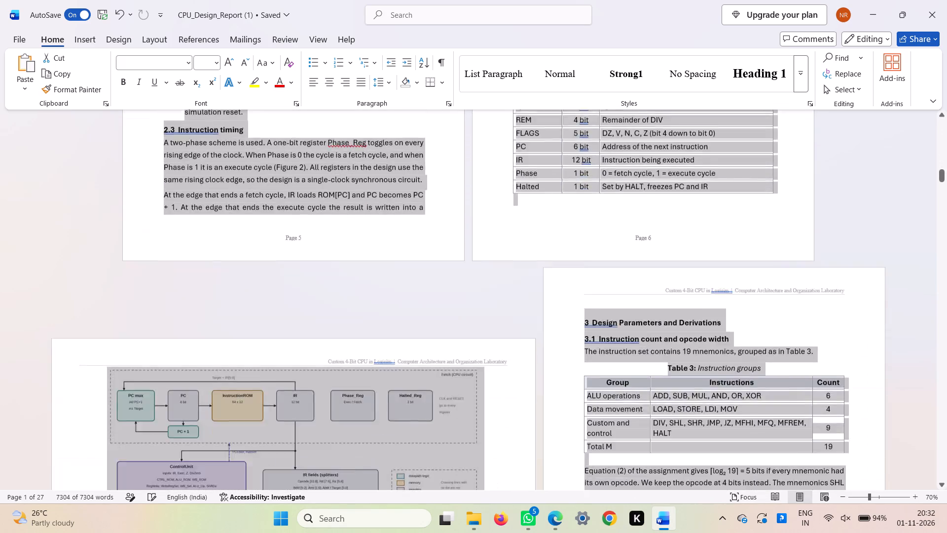
pyautogui.scroll(-20, 473, 318)
pyautogui.scroll(-20, 473, 318)
pyautogui.scroll(-9, 473, 318)
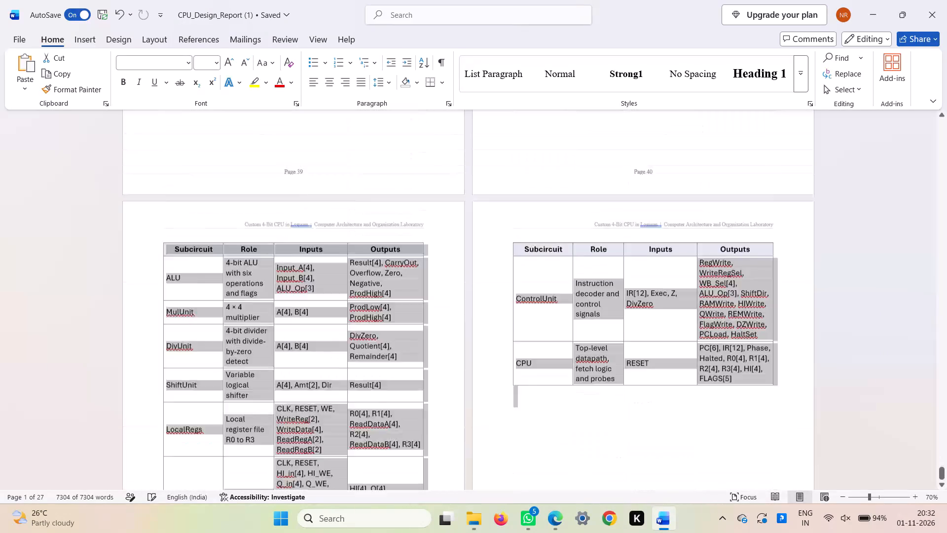
pyautogui.scroll(-18, 473, 318)
pyautogui.click(513, 336)
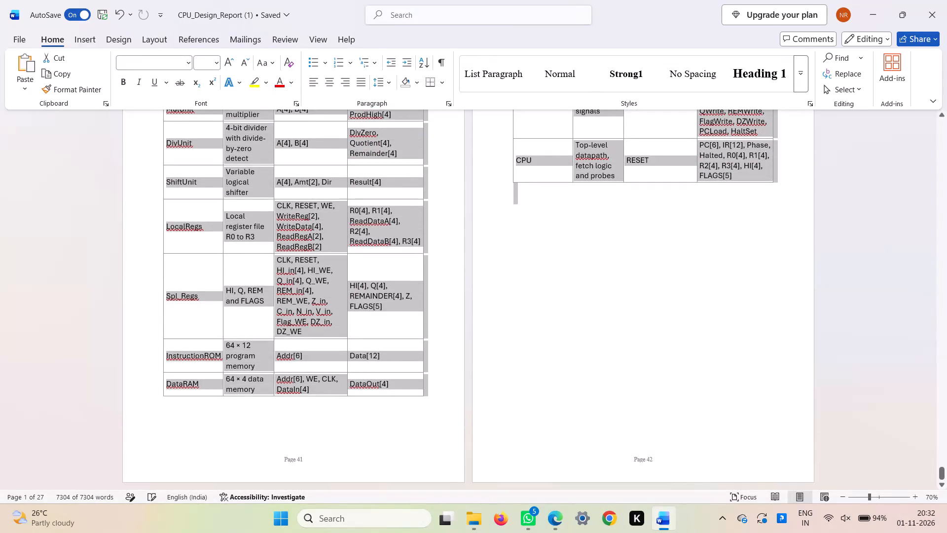
pyautogui.scroll(1, 513, 336)
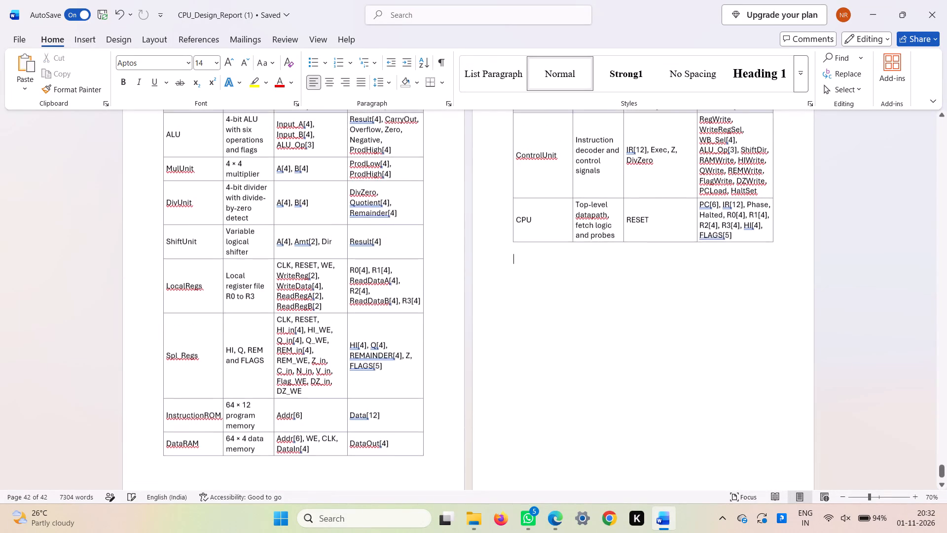
pyautogui.scroll(1, 513, 336)
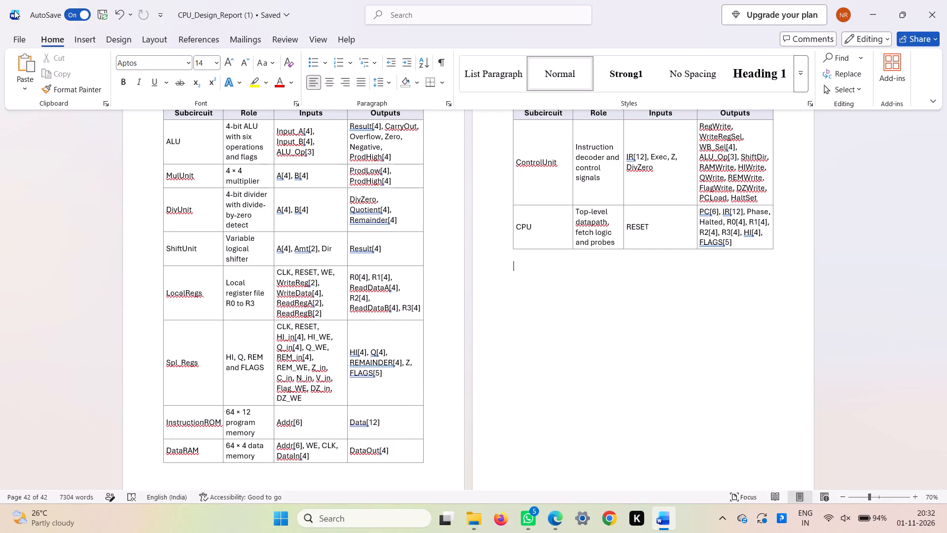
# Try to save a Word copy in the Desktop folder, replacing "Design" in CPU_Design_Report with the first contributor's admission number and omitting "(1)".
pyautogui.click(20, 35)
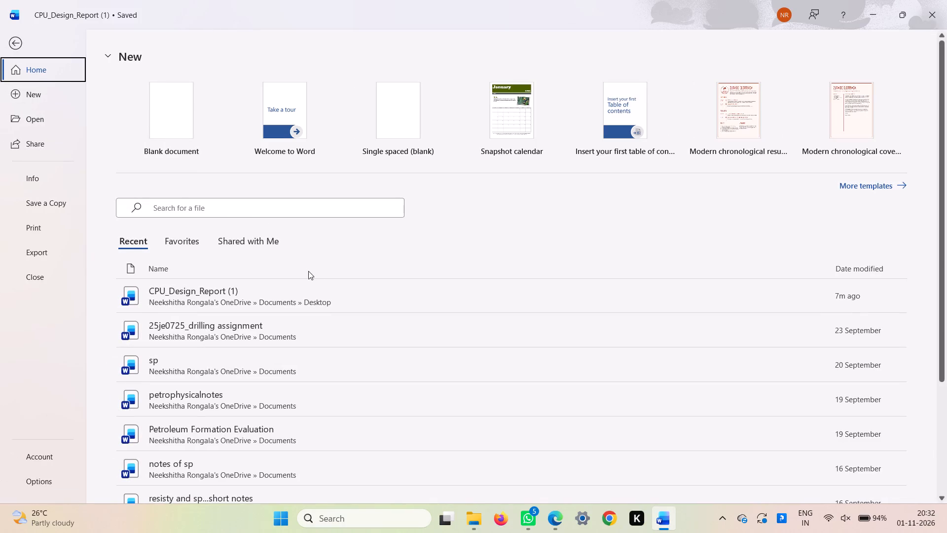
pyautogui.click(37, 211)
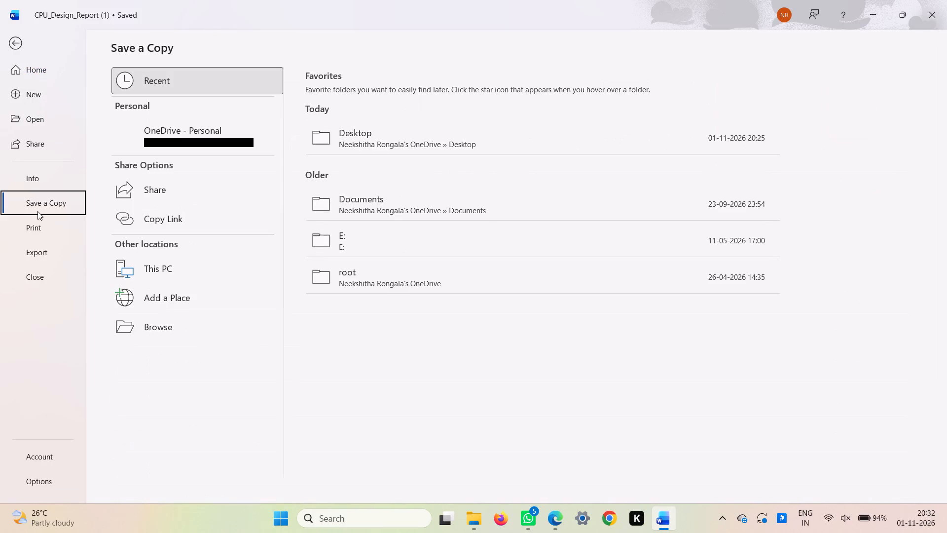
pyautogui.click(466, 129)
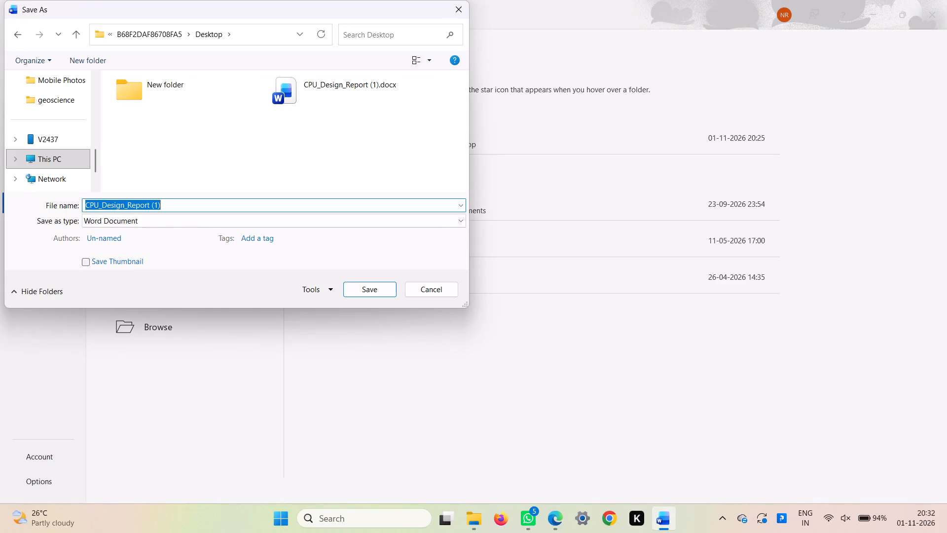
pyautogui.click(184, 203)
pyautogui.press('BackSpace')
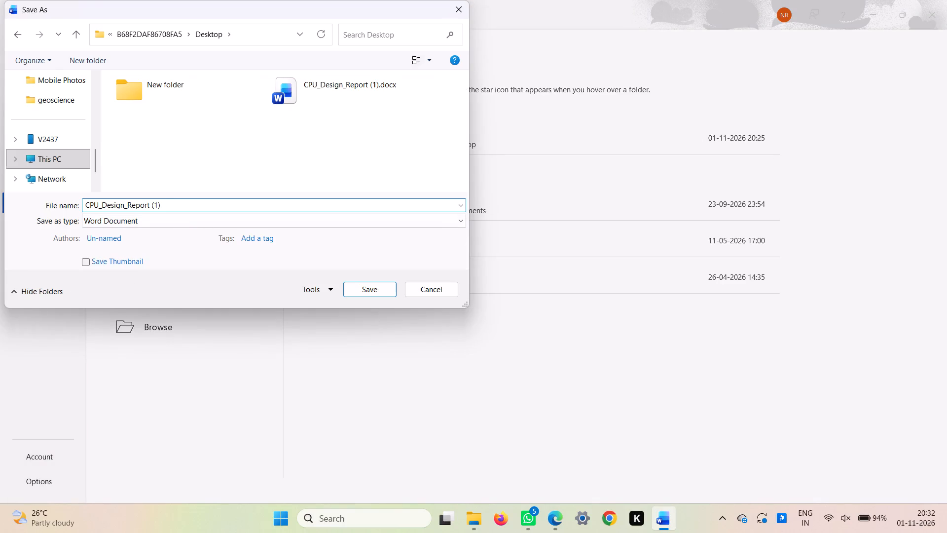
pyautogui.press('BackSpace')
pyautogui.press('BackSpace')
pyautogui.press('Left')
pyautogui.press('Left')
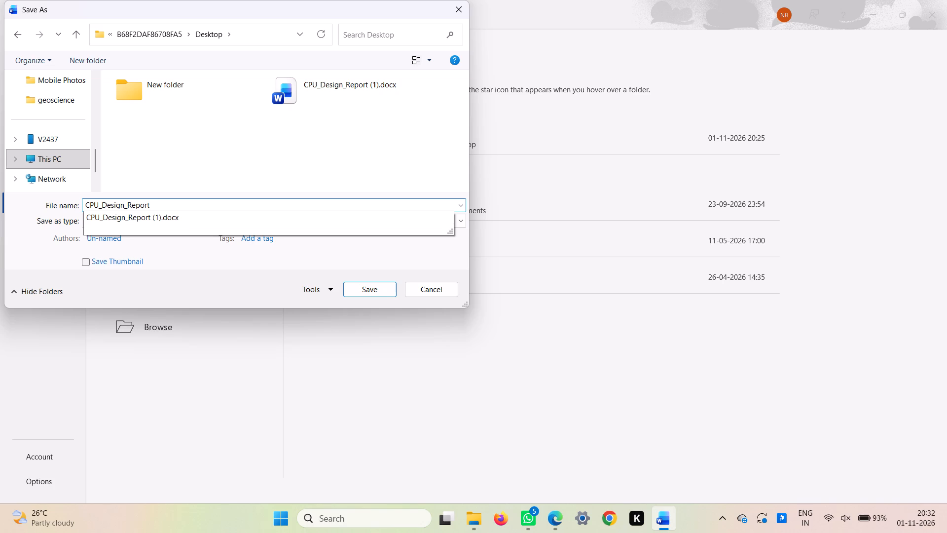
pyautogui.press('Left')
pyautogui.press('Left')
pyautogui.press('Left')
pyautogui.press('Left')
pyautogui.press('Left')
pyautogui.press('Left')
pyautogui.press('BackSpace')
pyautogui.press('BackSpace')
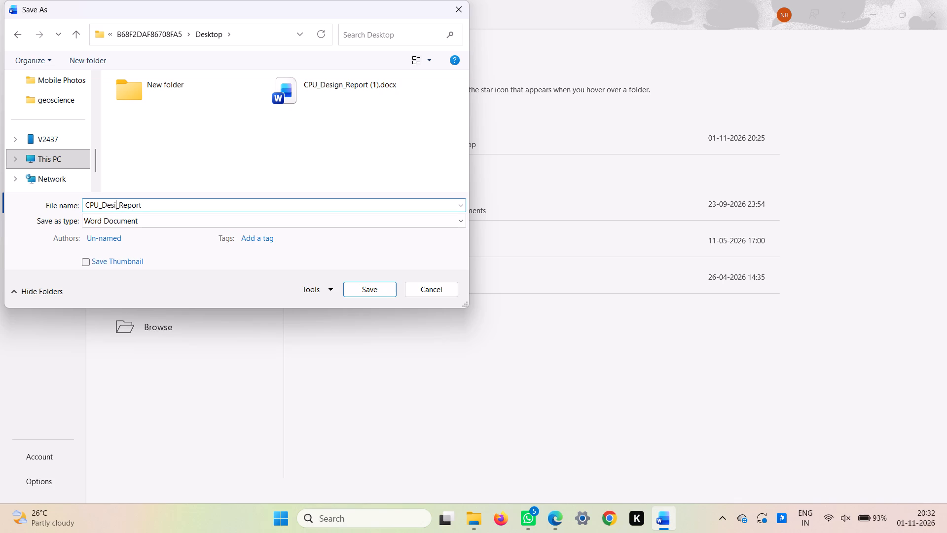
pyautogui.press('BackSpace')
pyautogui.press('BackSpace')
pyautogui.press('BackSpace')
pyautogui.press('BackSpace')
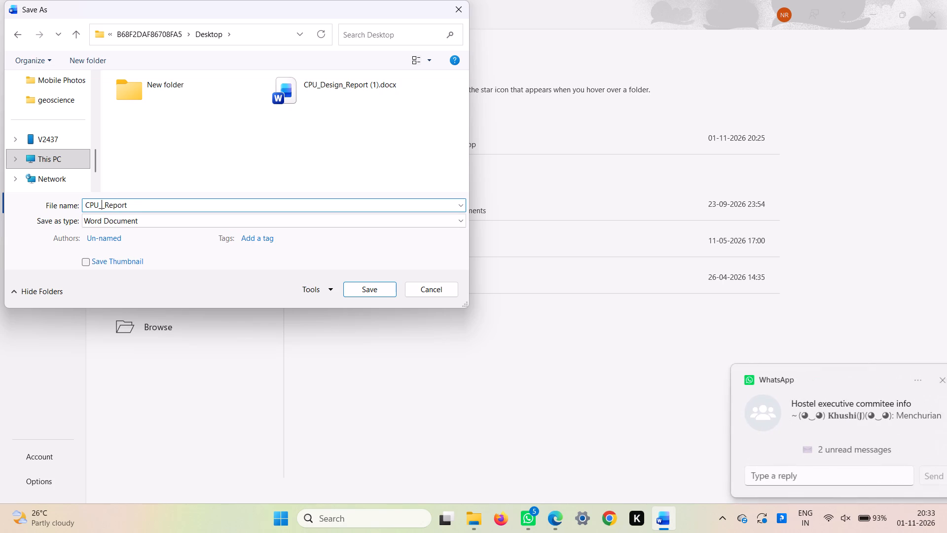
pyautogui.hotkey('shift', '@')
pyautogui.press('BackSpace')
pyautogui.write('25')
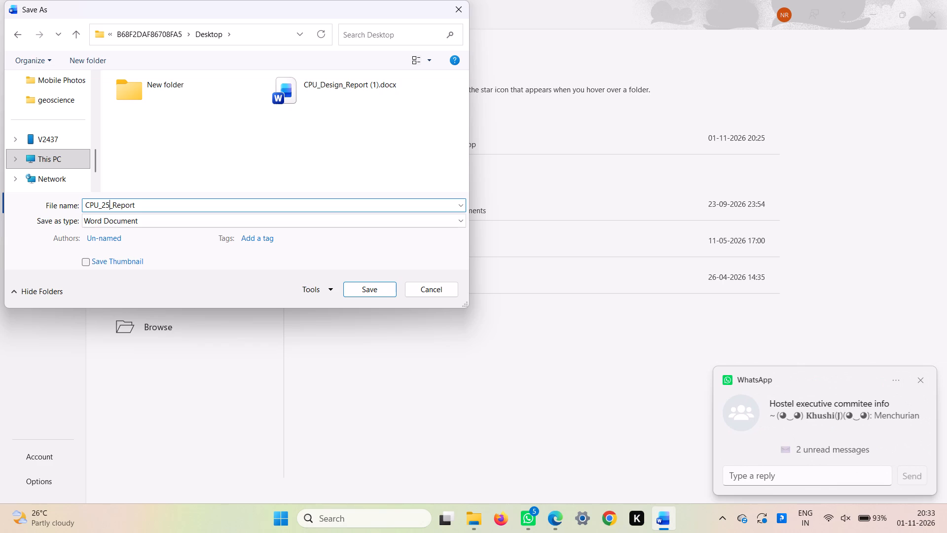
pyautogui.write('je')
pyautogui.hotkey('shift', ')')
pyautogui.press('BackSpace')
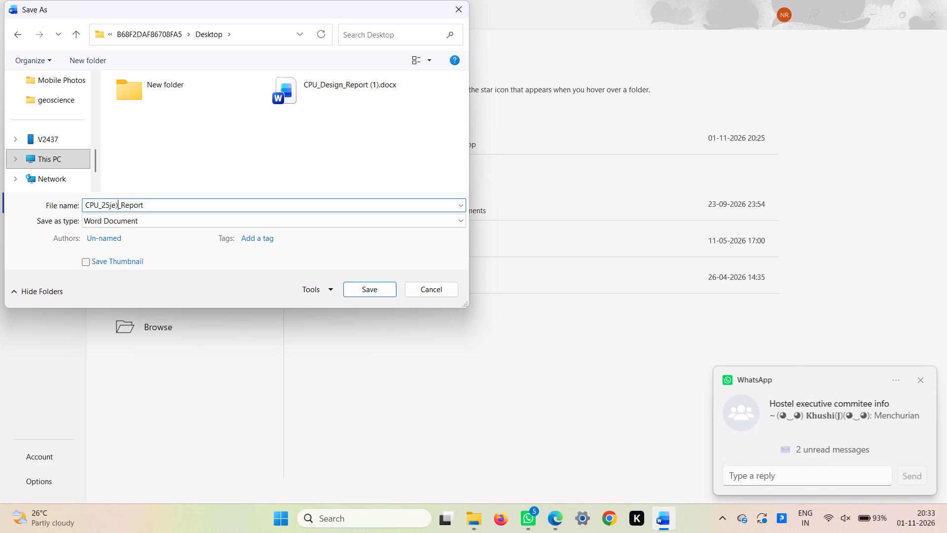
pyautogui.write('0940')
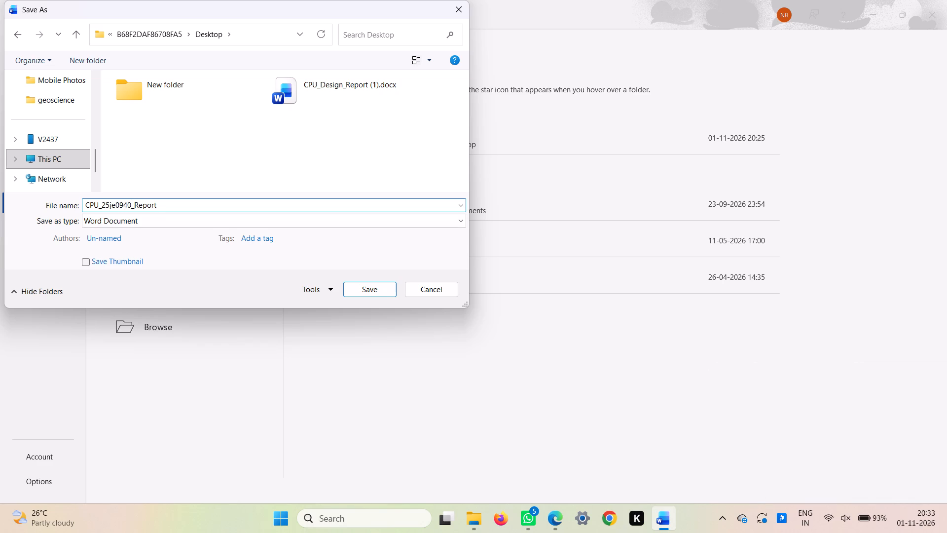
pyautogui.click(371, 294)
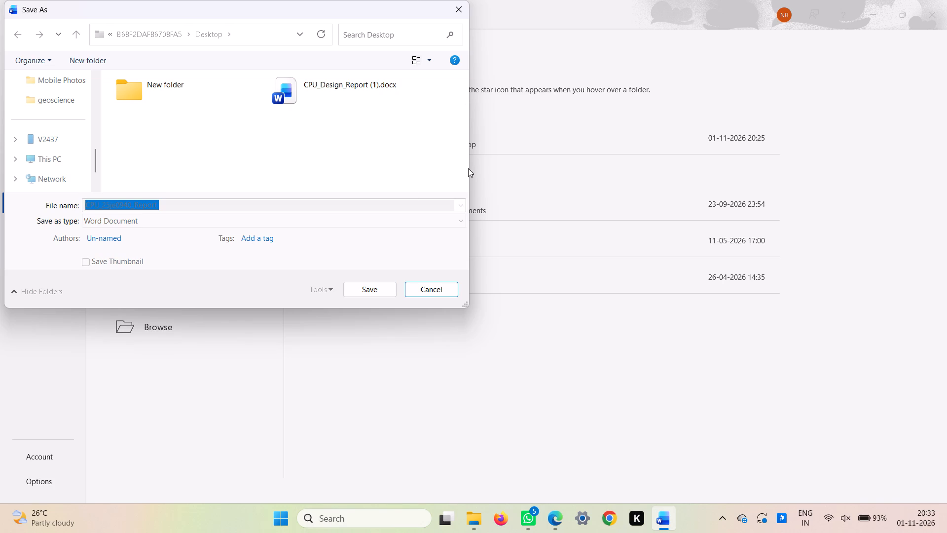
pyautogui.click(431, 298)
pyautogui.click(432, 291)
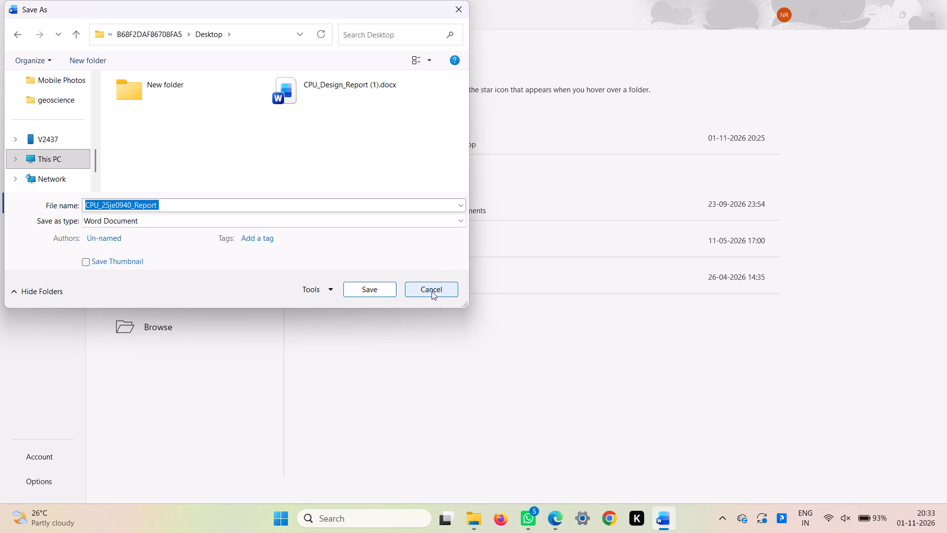
# Cancel the pending save and minimise the report to reach the desktop.
pyautogui.click(432, 291)
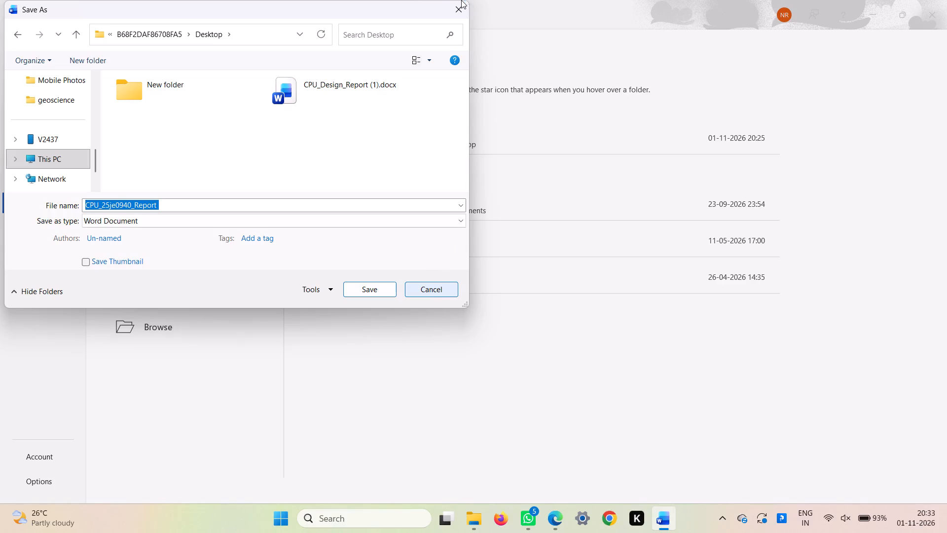
pyautogui.click(458, 8)
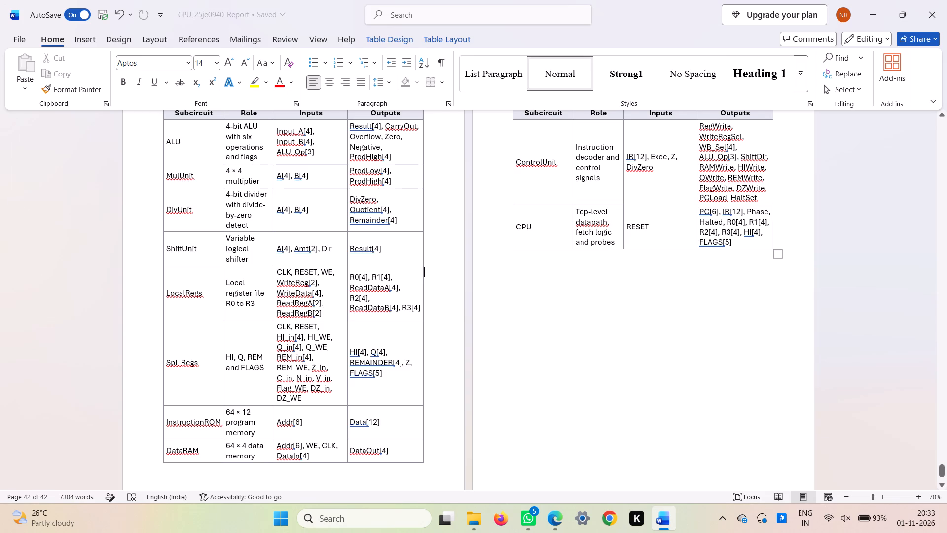
pyautogui.click(877, 11)
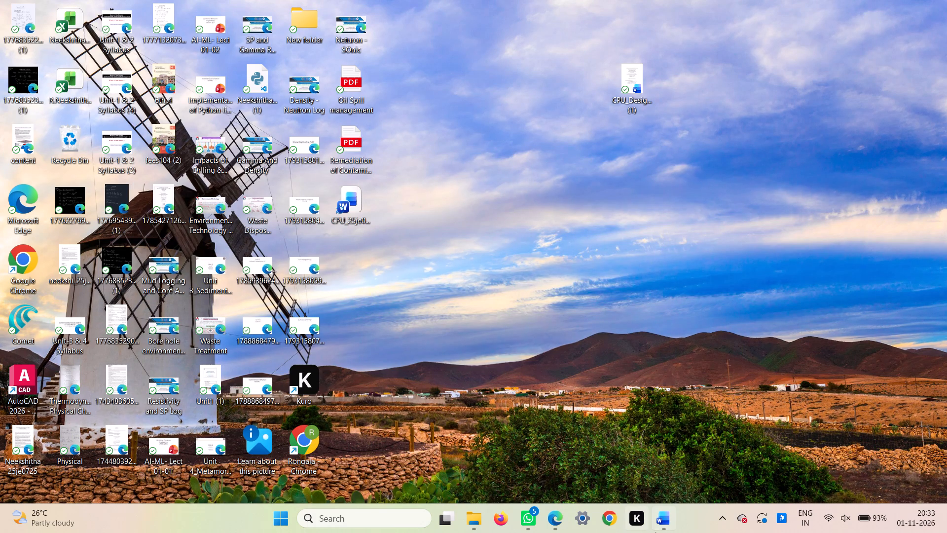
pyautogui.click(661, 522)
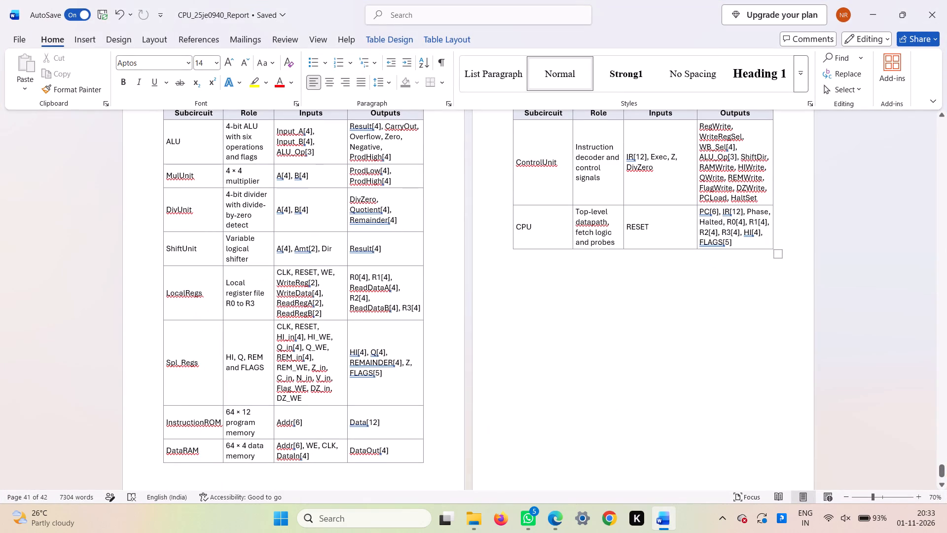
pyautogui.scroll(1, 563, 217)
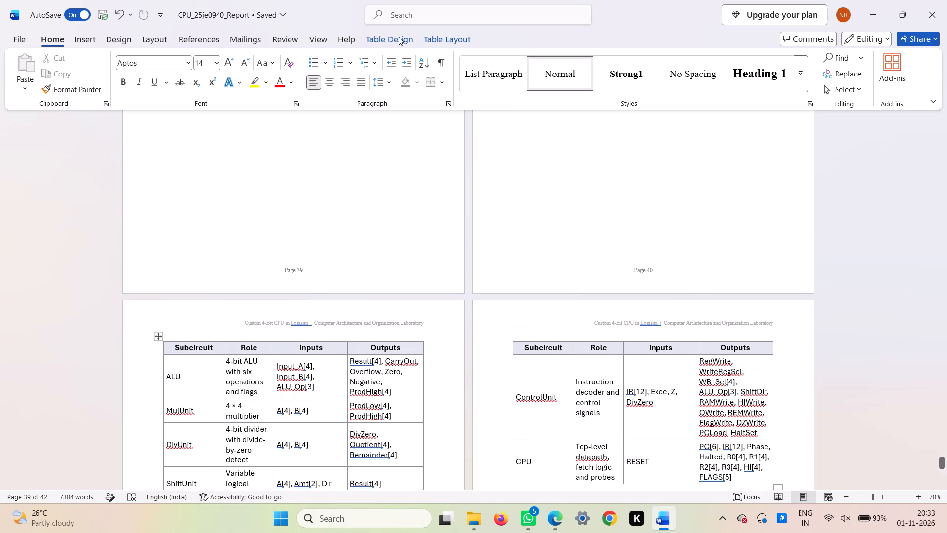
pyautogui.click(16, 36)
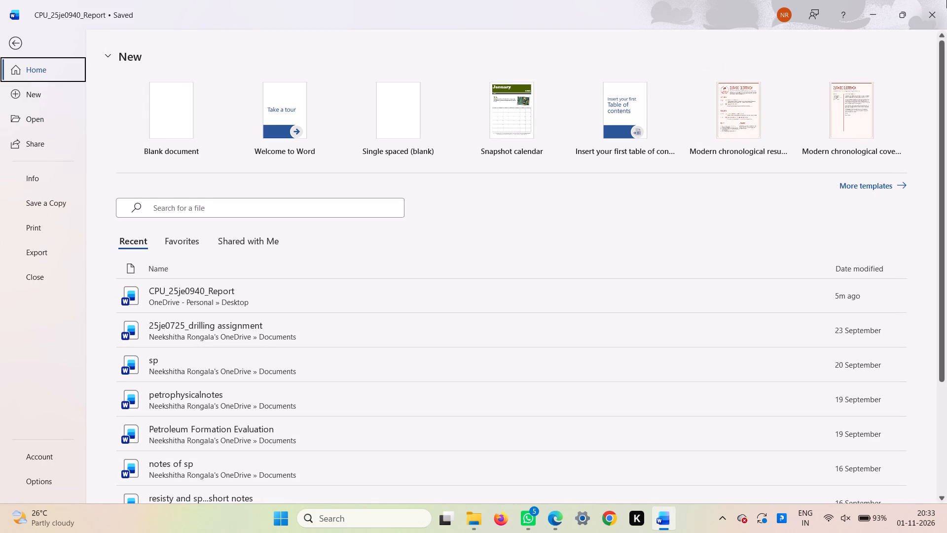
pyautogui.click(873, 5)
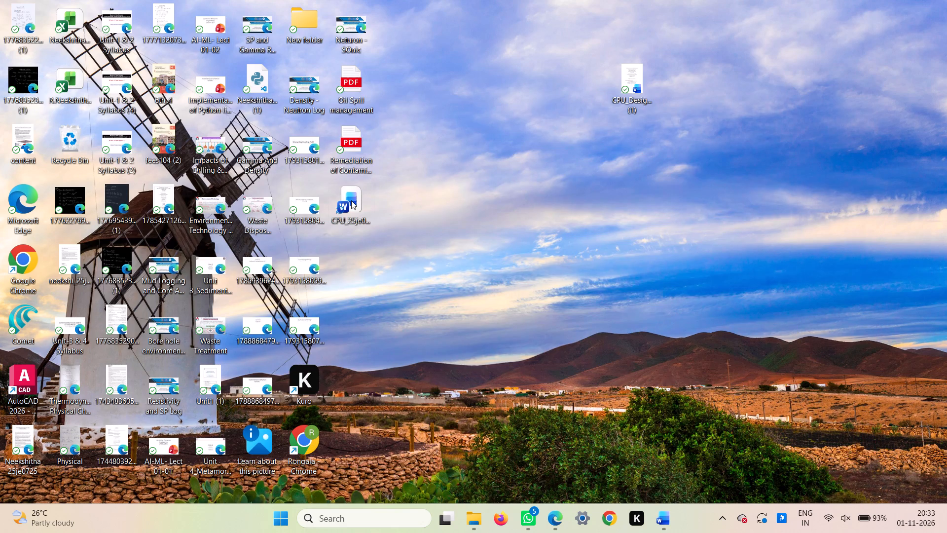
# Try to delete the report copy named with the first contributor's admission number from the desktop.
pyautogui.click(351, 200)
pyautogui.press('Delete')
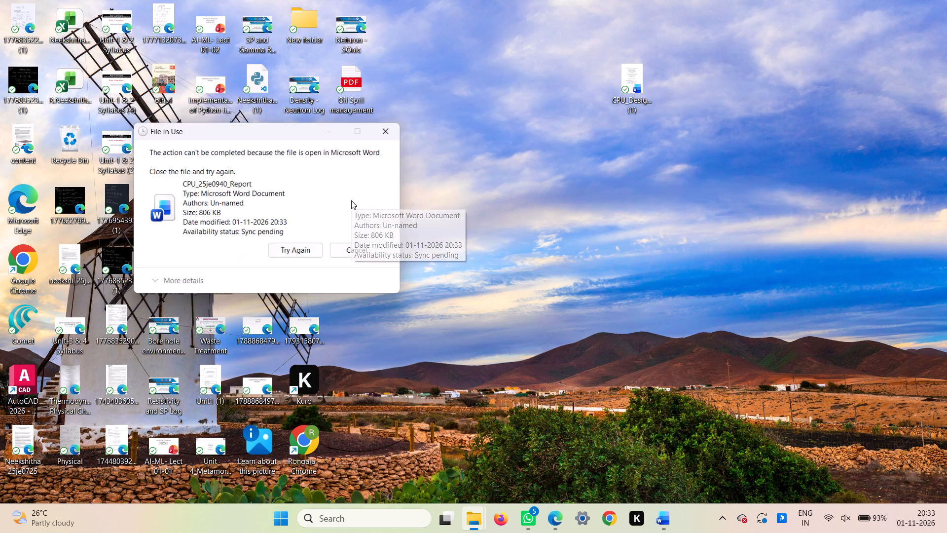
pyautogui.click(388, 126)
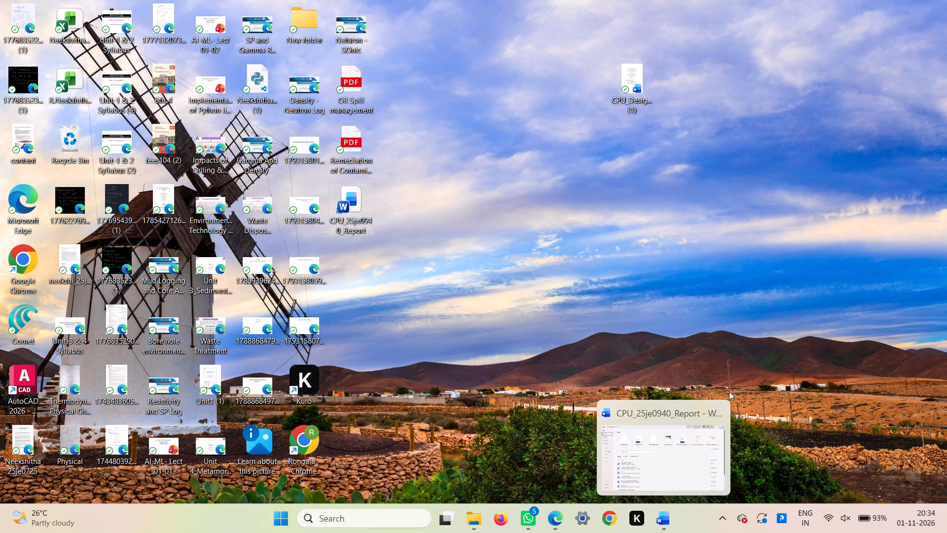
# Close the open report document in Word.
pyautogui.click(719, 409)
pyautogui.click(719, 409)
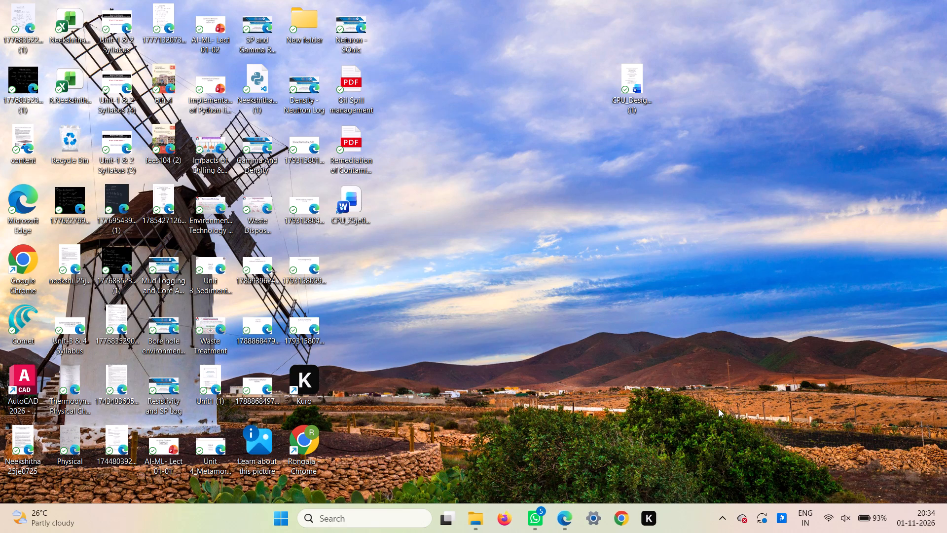
# Open the desktop report copy and check the cover page's contributor, admission number, course, simulator and circuit file details.
pyautogui.doubleClick(353, 206)
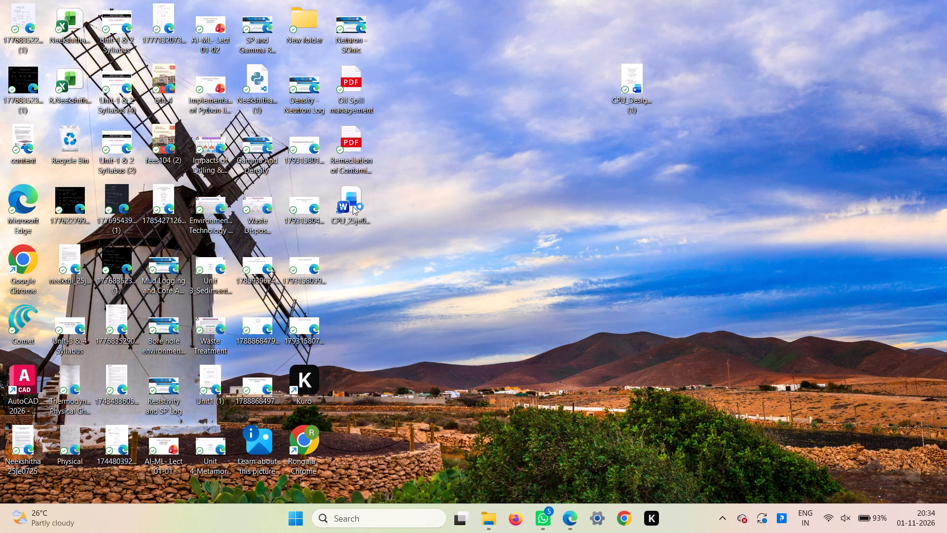
pyautogui.scroll(-1, 407, 275)
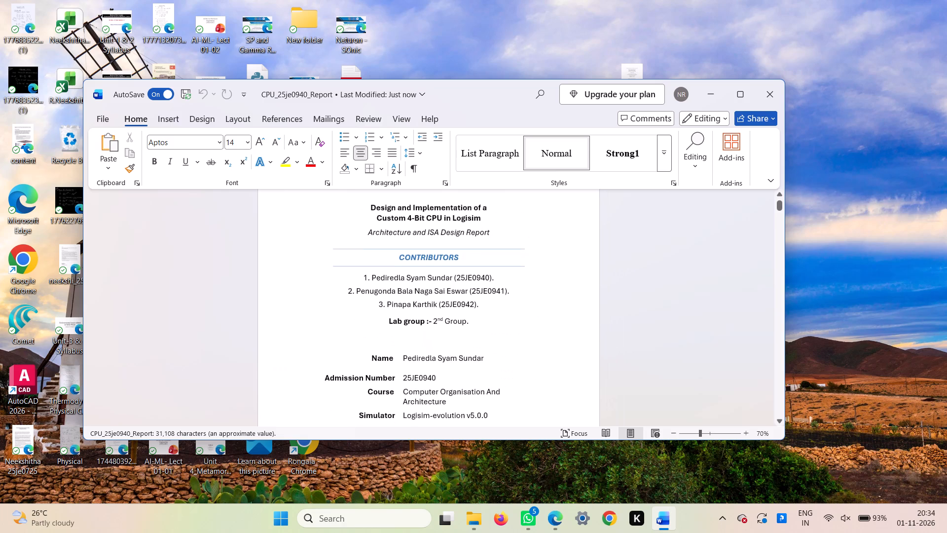
pyautogui.scroll(-1, 407, 275)
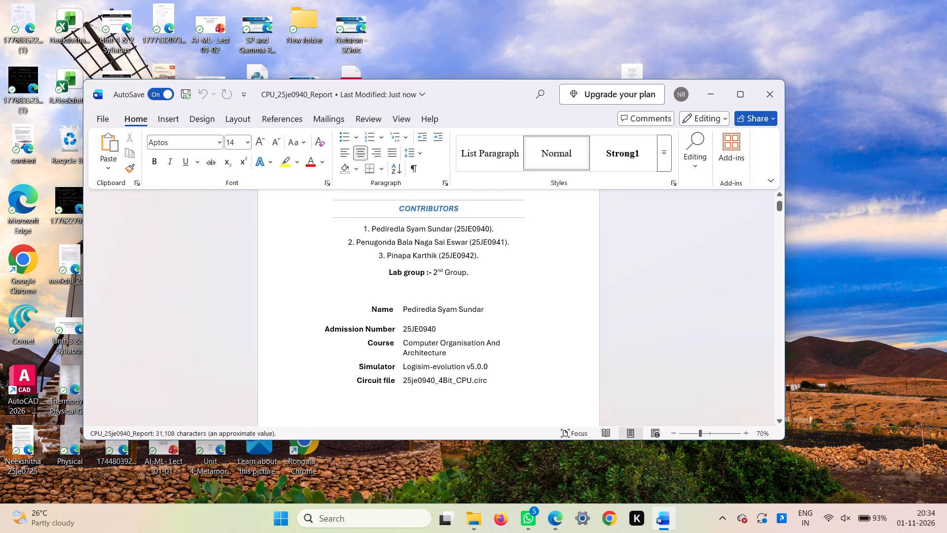
pyautogui.scroll(-1, 407, 275)
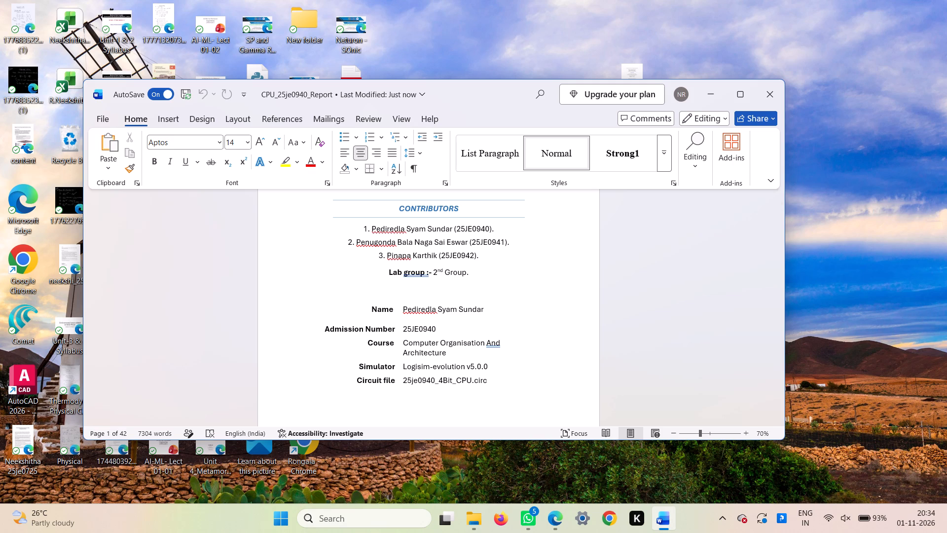
pyautogui.scroll(-1, 419, 397)
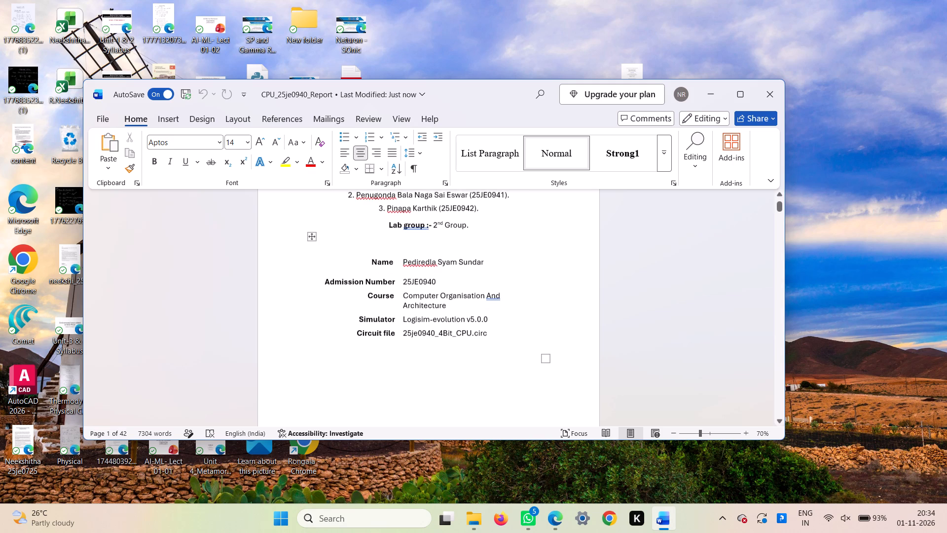
pyautogui.scroll(-1, 419, 397)
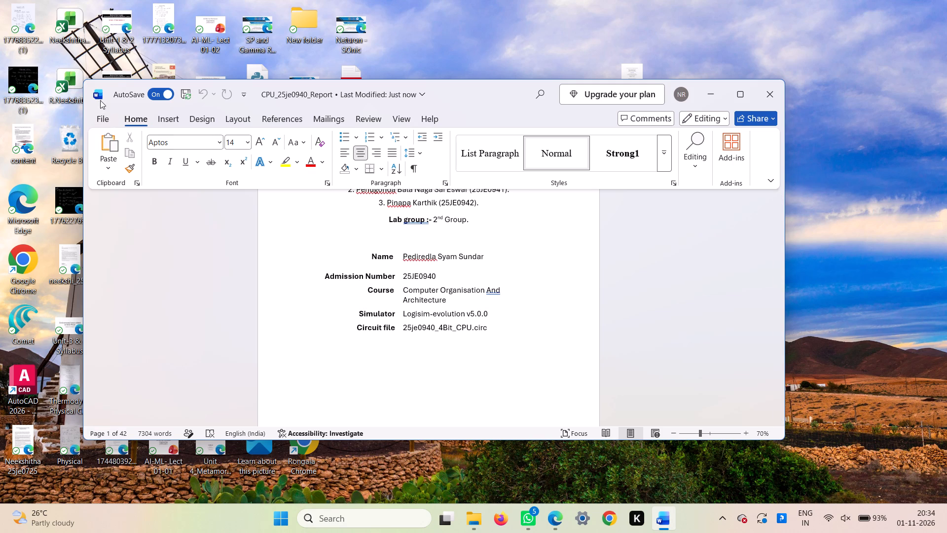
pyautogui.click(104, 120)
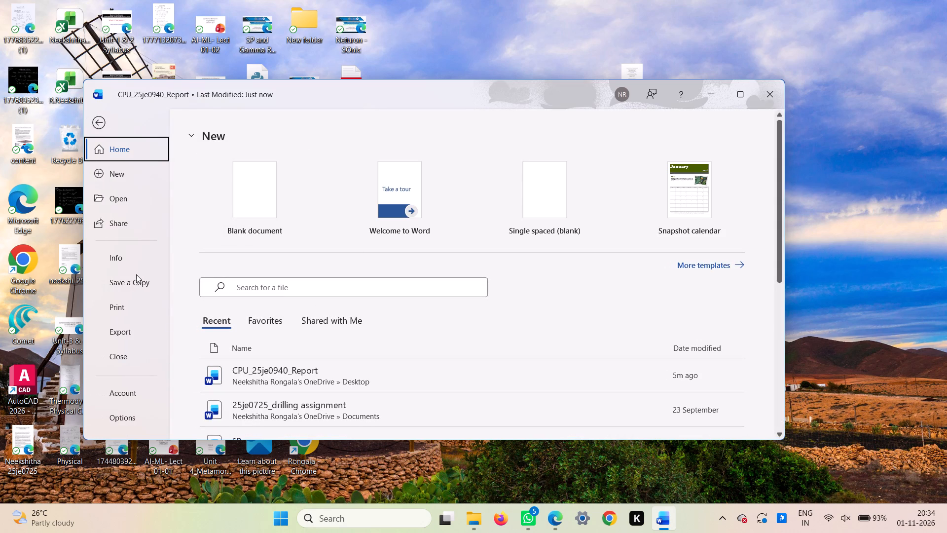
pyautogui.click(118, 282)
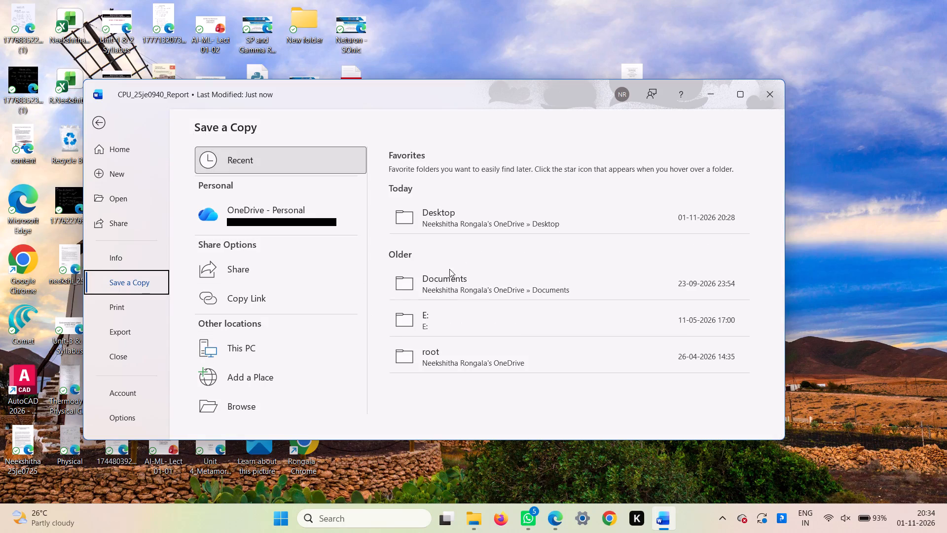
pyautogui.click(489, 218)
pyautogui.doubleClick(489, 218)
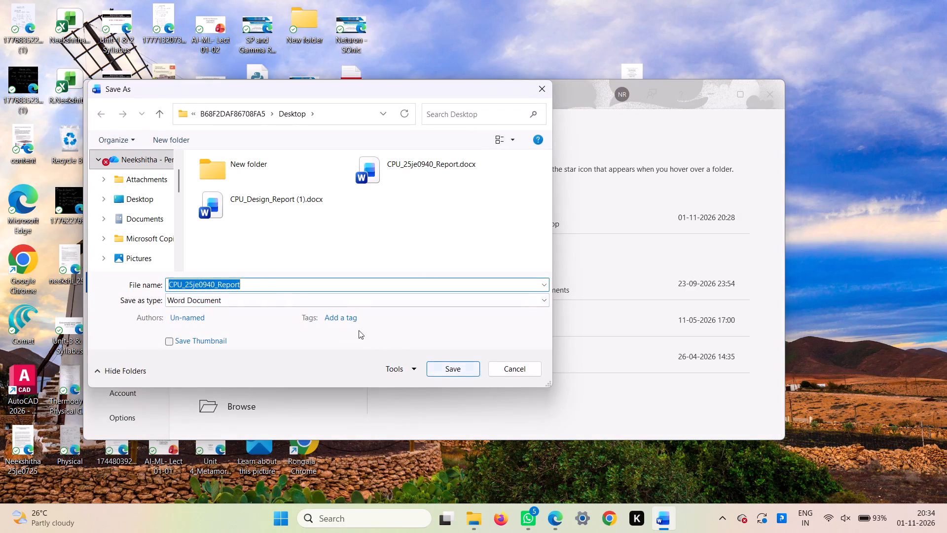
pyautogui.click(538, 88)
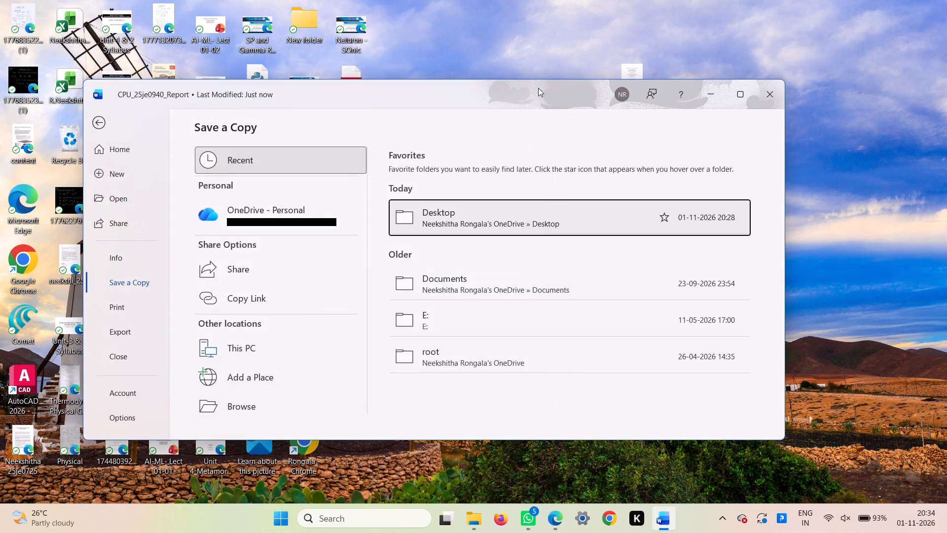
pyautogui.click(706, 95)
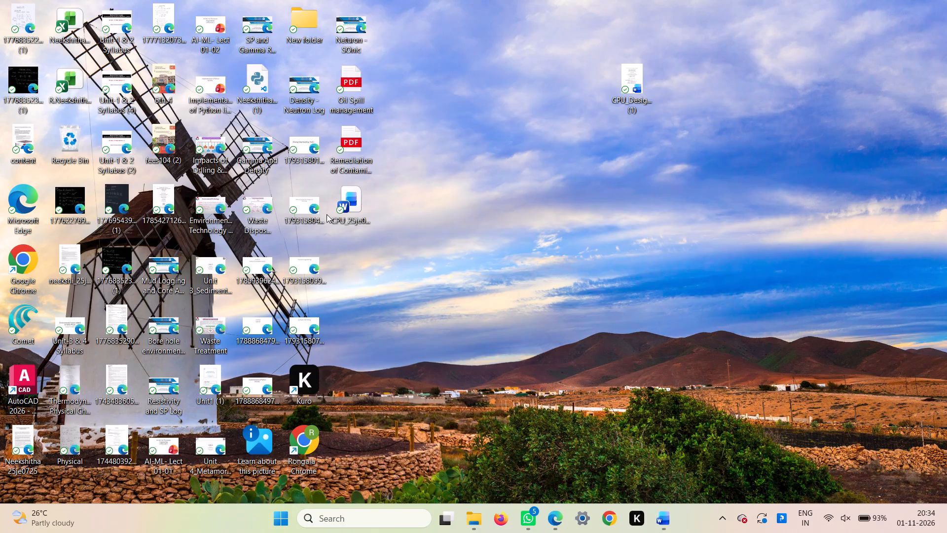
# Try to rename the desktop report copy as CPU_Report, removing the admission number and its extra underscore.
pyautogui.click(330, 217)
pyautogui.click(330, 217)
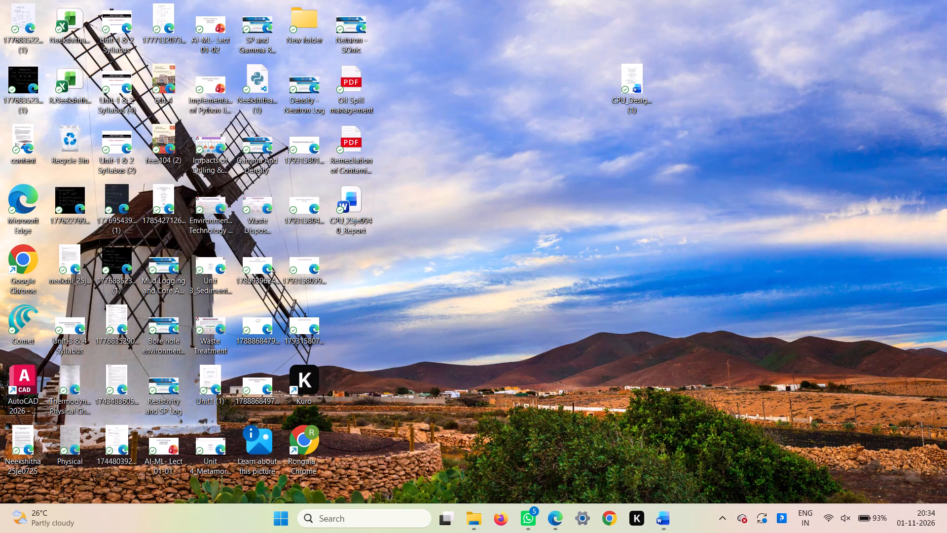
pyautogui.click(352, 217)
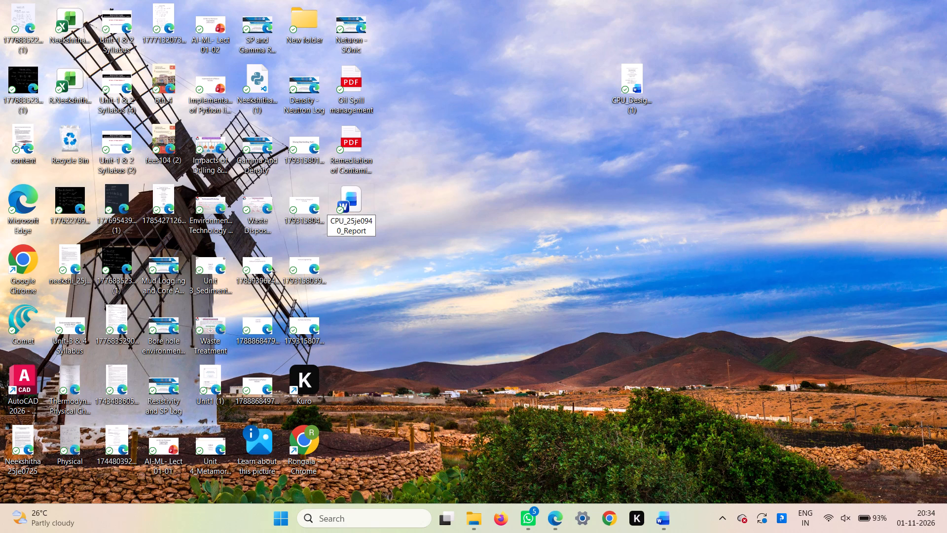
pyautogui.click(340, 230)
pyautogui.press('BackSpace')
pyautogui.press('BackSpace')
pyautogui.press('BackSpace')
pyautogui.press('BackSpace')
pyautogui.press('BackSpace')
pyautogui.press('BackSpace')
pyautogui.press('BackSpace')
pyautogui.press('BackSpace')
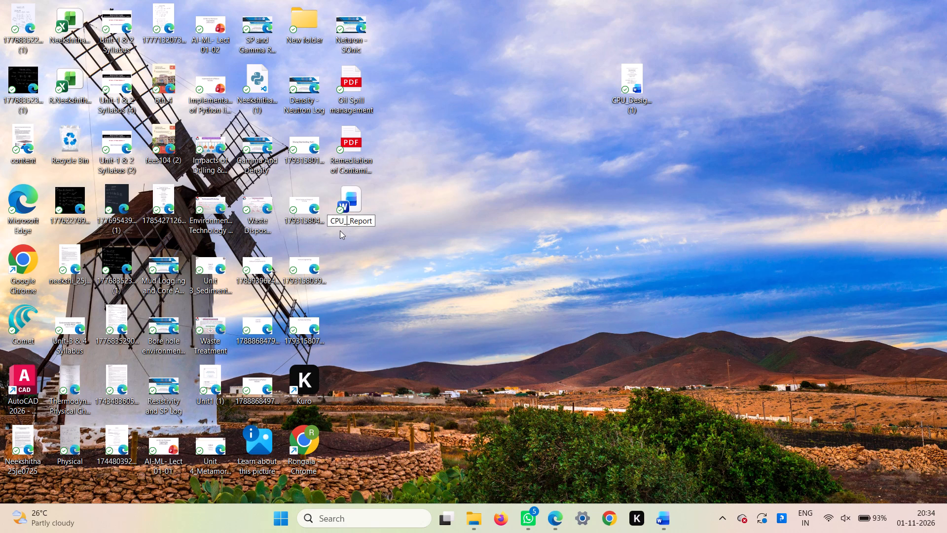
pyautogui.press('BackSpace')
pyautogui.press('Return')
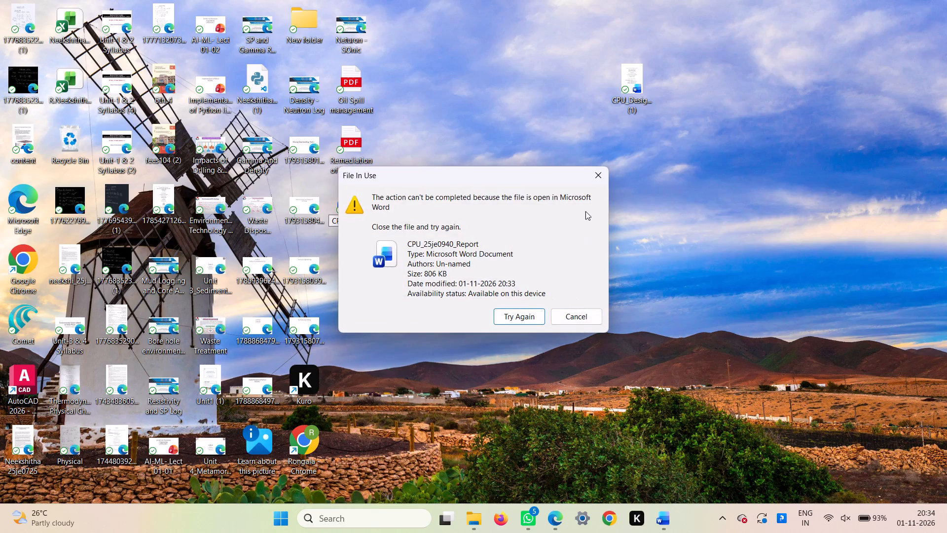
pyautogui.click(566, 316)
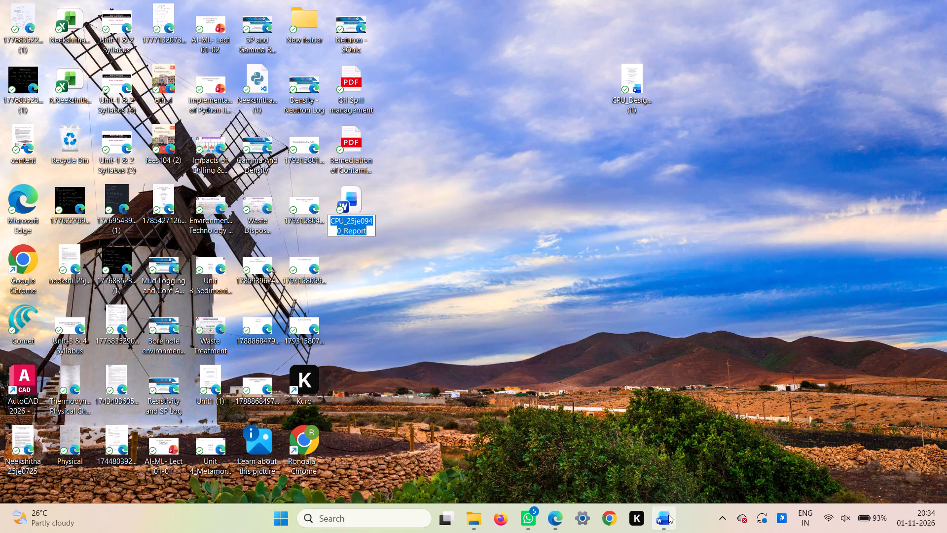
# Switch to Word and close the report document.
pyautogui.click(669, 520)
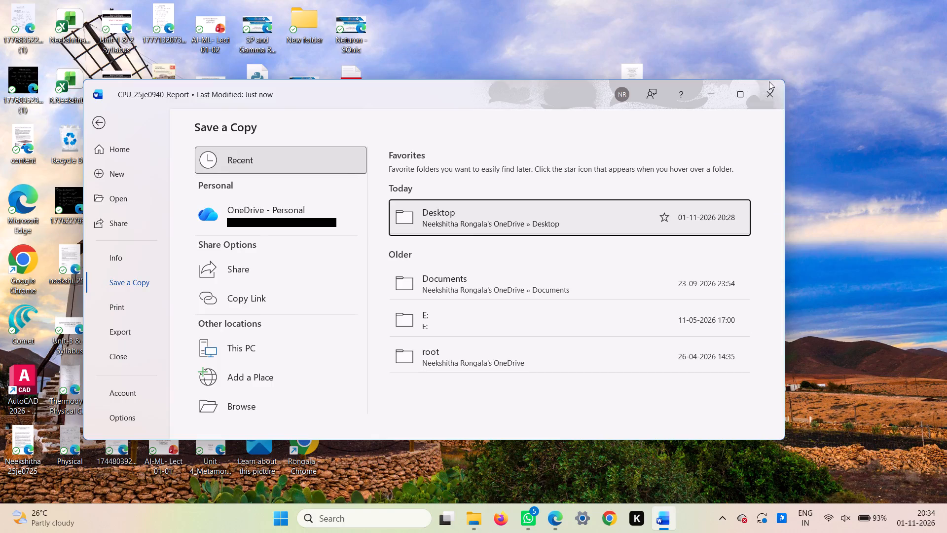
pyautogui.click(767, 86)
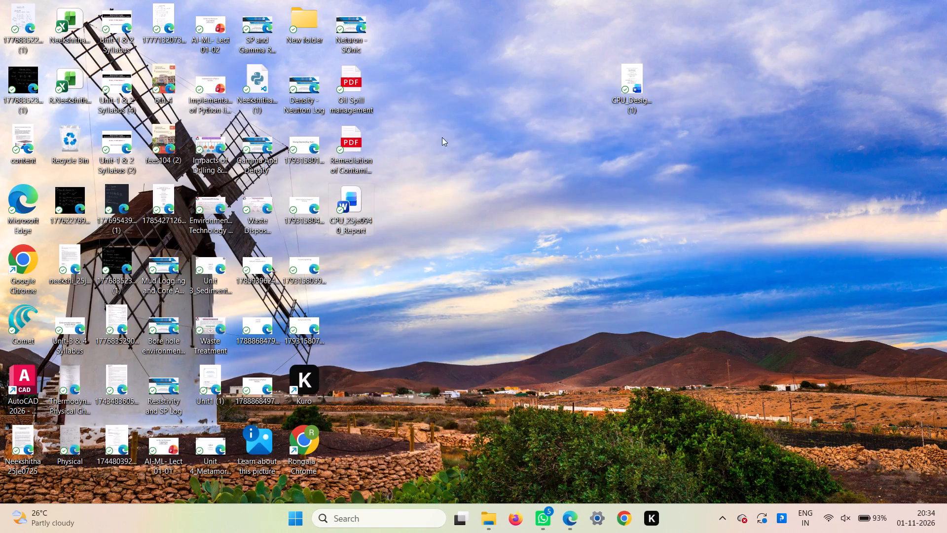
# Rename the desktop report document as CPU_Report, removing the admission number and its extra underscore.
pyautogui.click(350, 237)
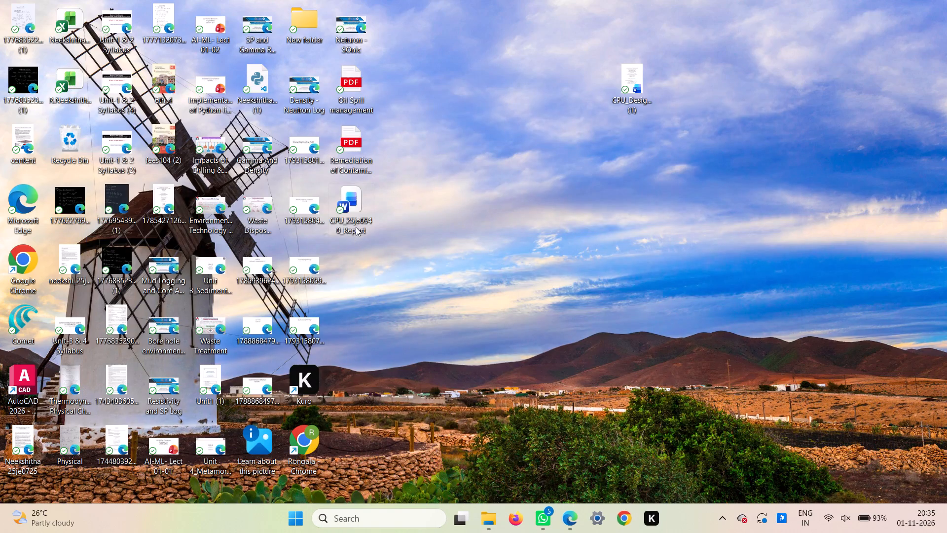
pyautogui.click(357, 226)
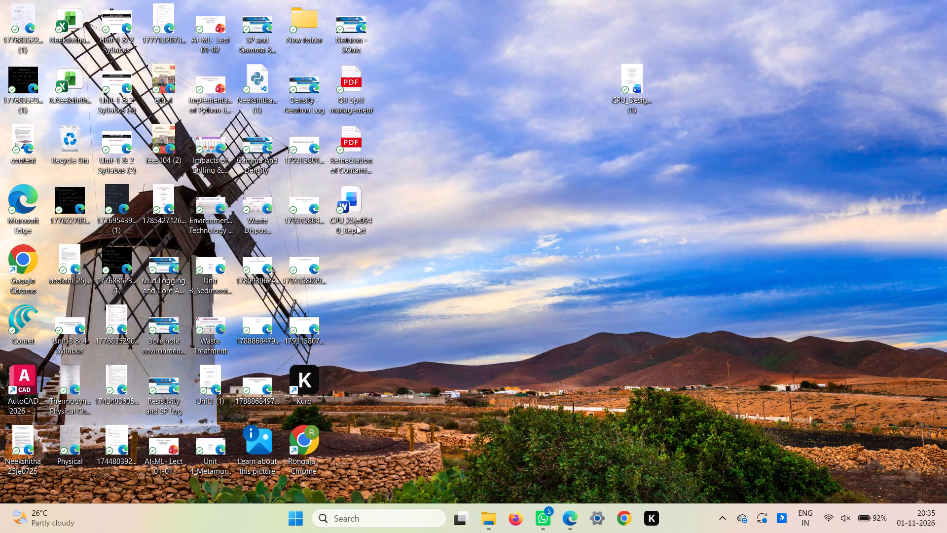
pyautogui.click(357, 226)
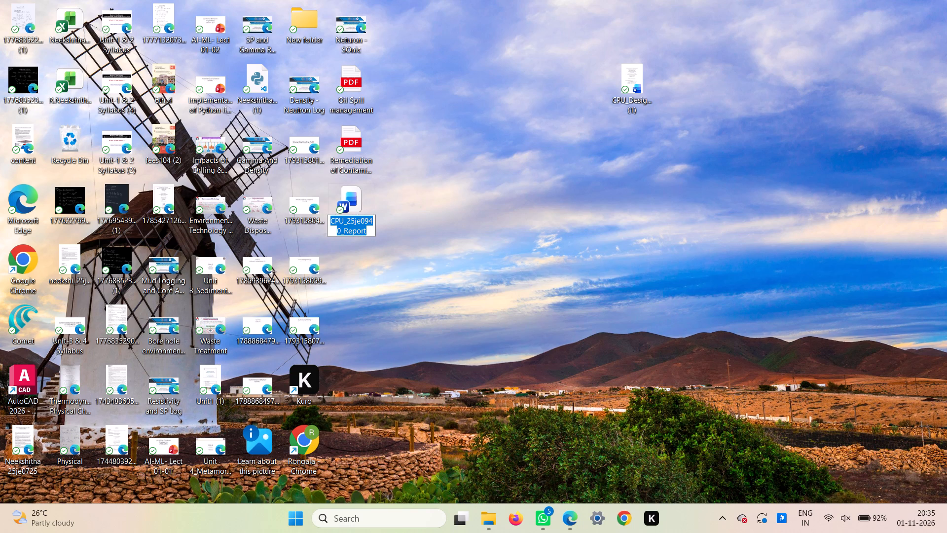
pyautogui.click(341, 232)
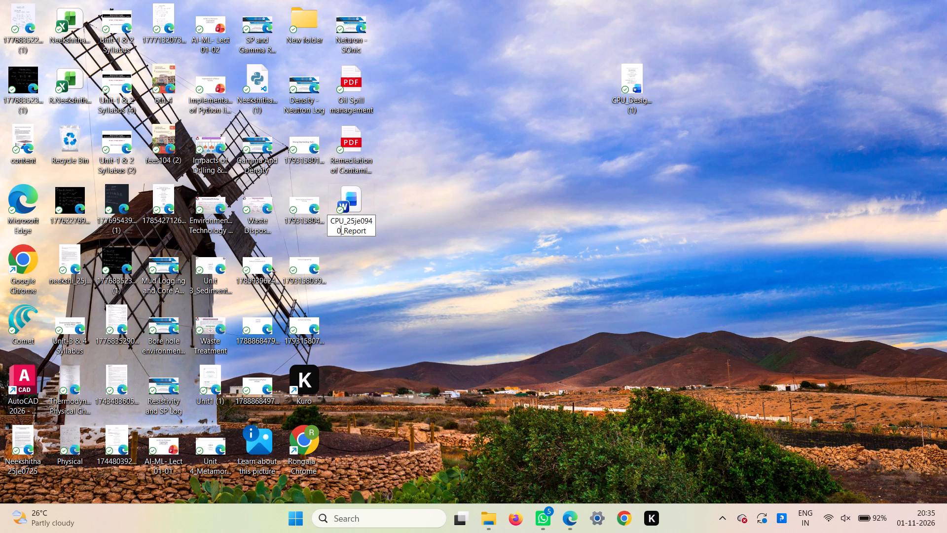
pyautogui.press('BackSpace')
pyautogui.press('BackSpace')
pyautogui.press('BackSpace')
pyautogui.press('BackSpace')
pyautogui.press('BackSpace')
pyautogui.press('BackSpace')
pyautogui.press('BackSpace')
pyautogui.press('BackSpace')
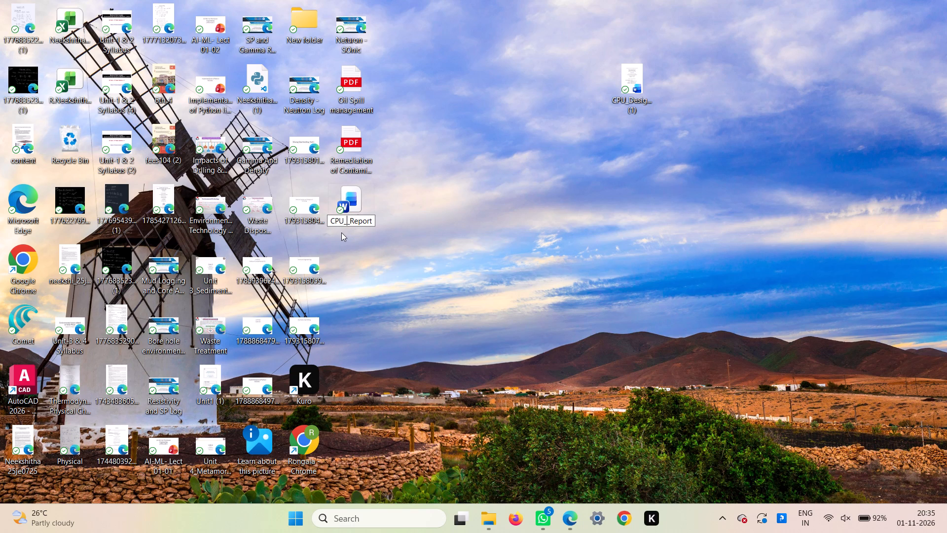
pyautogui.press('BackSpace')
pyautogui.press('Return')
# Open CPU_Report in Word and save a PDF copy to the Desktop, inserting the first contributor's lowercase admission number and an underscore between CPU_ and Report.
pyautogui.doubleClick(357, 205)
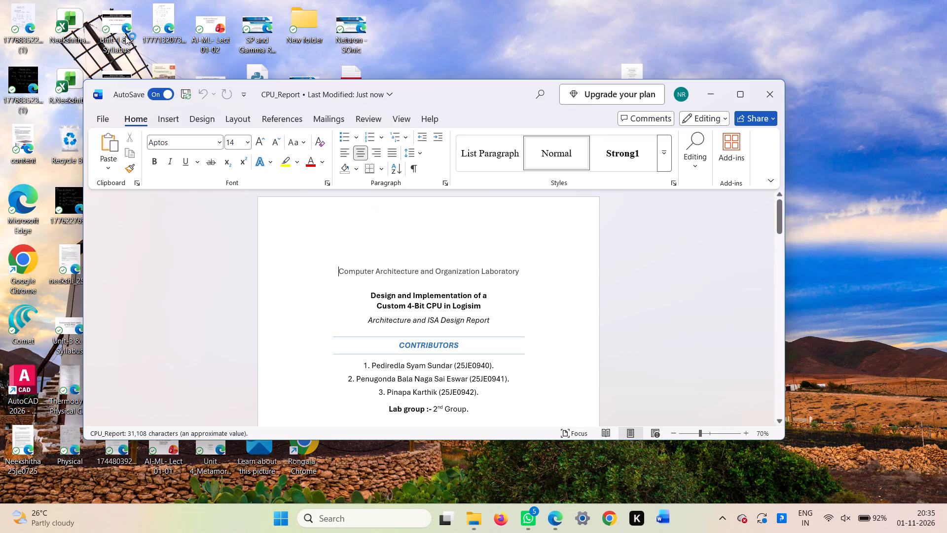
pyautogui.click(99, 115)
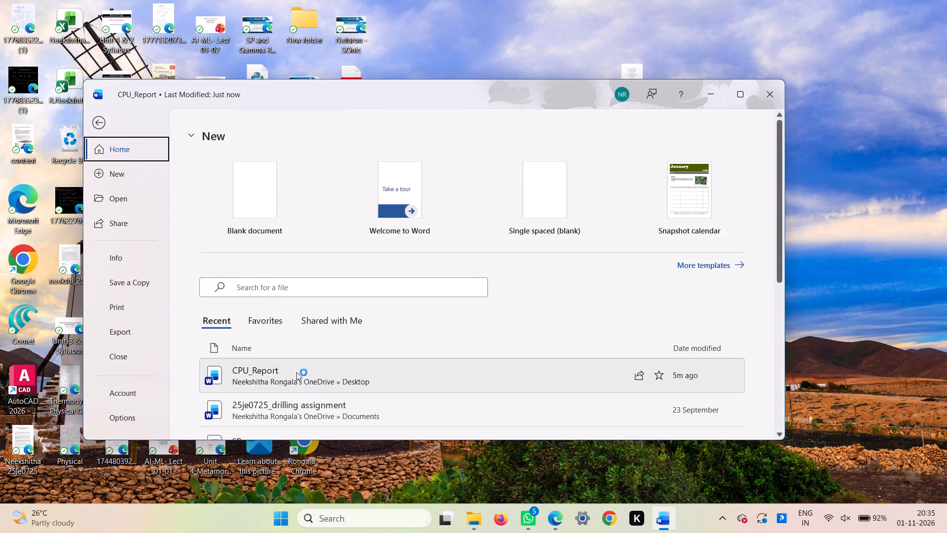
pyautogui.click(131, 284)
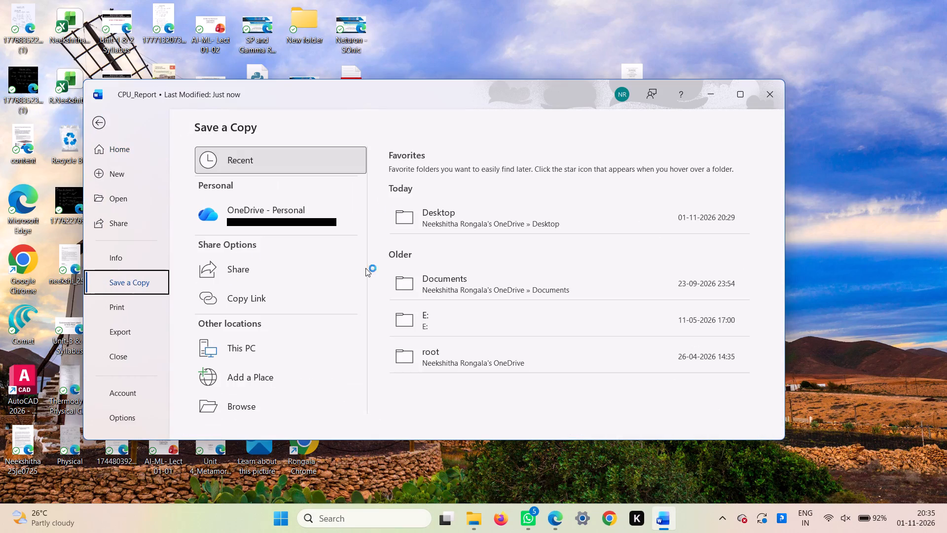
pyautogui.click(488, 218)
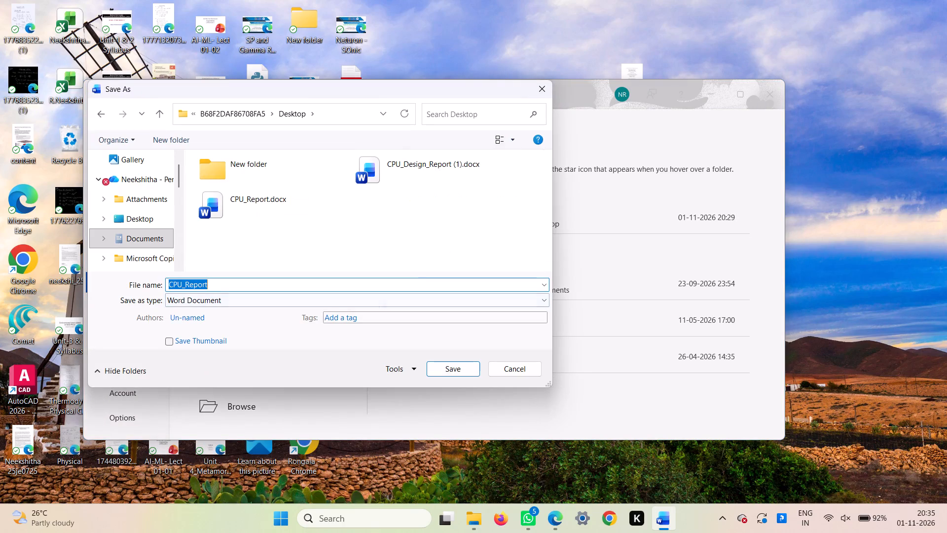
pyautogui.click(182, 282)
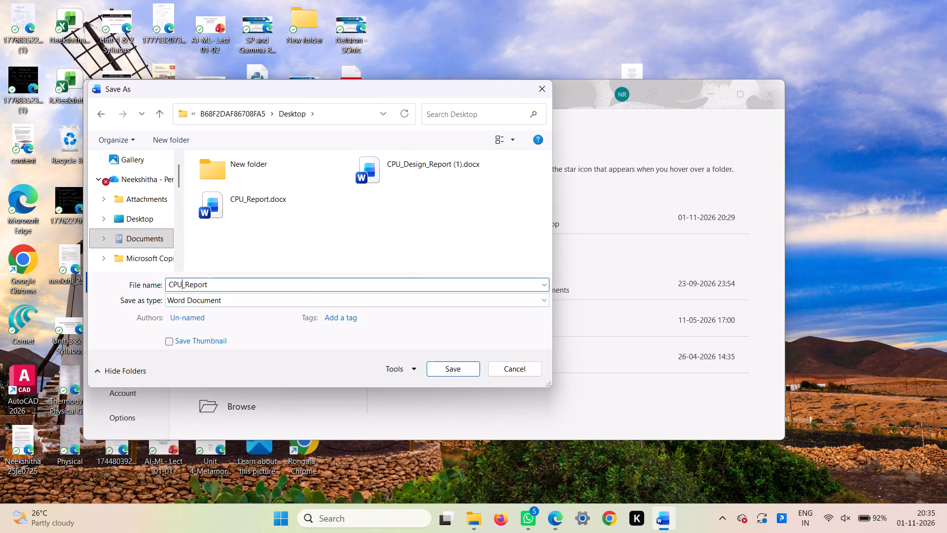
pyautogui.press('Right')
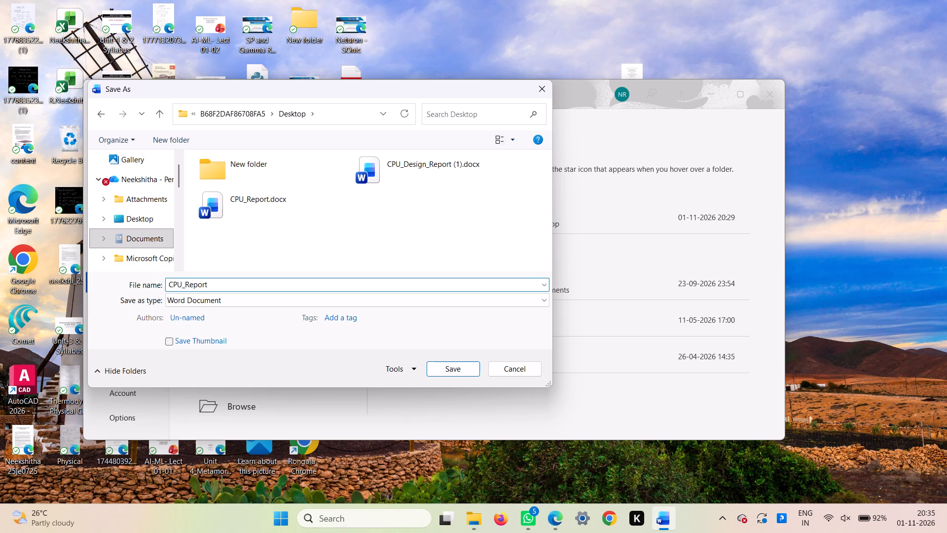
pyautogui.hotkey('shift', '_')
pyautogui.press('Left')
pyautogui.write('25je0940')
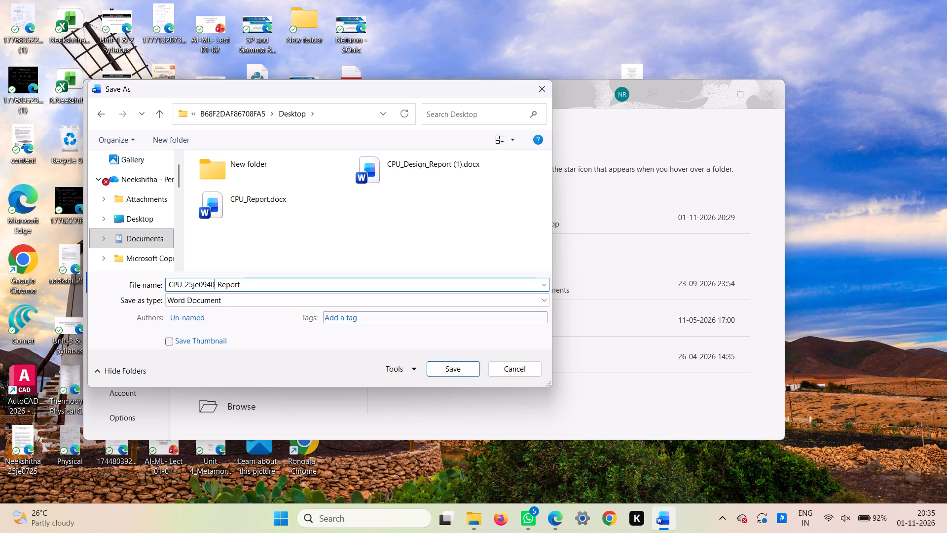
pyautogui.click(546, 304)
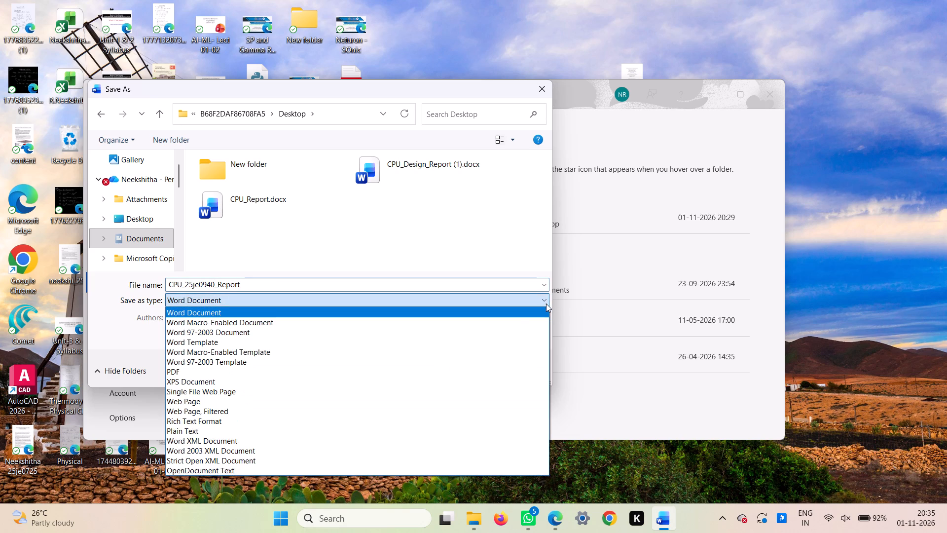
pyautogui.click(173, 371)
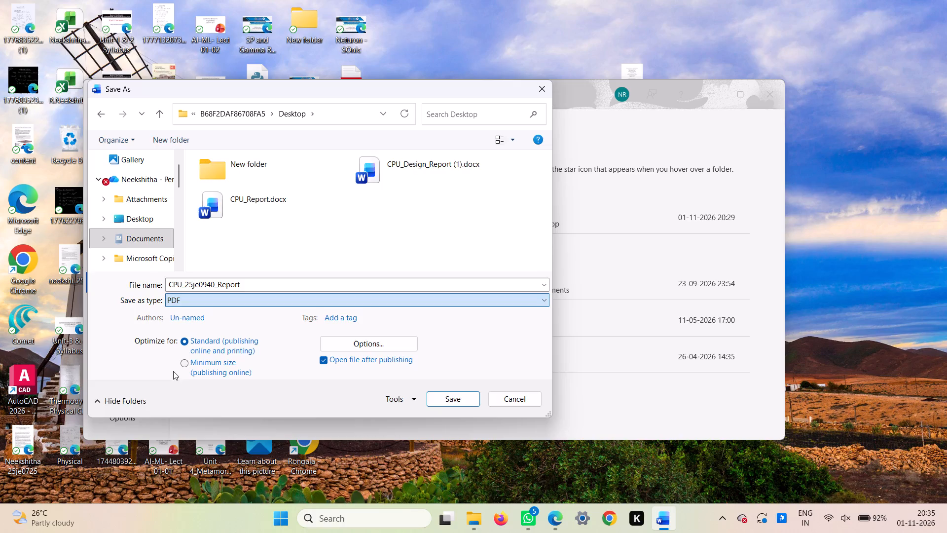
pyautogui.click(460, 399)
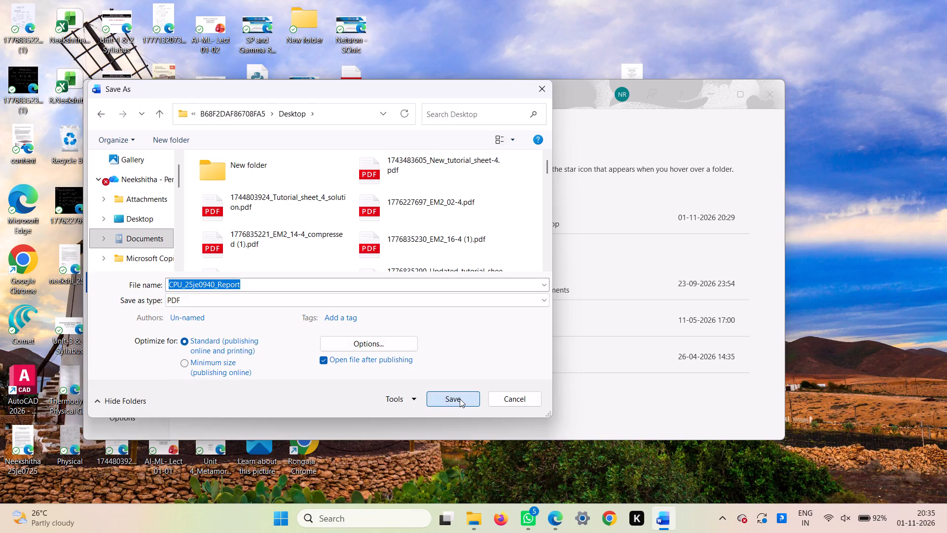
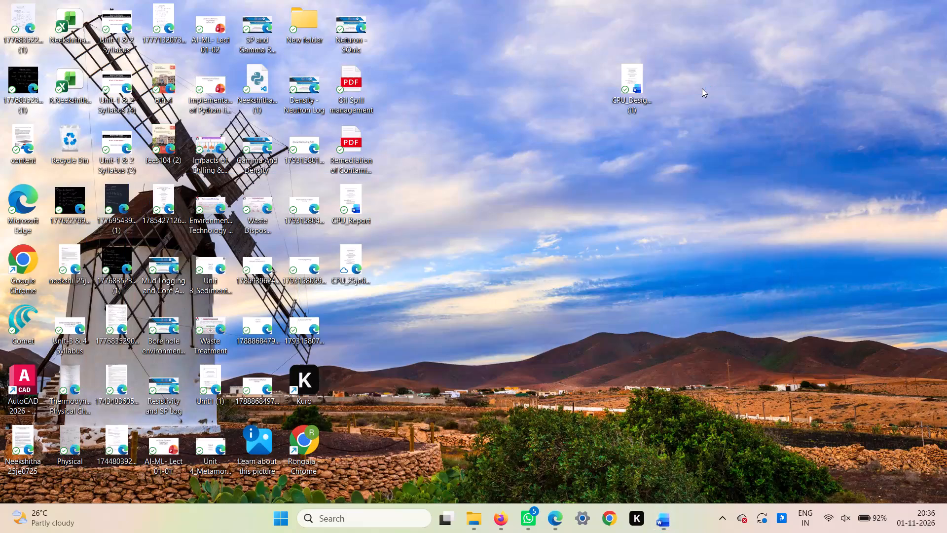
# Move the exported report PDF to the empty desktop area just below the original CPU_Design document.
pyautogui.moveTo(354, 273); pyautogui.dragTo(666, 176)
# Open the exported report PDF in Edge, check its cover page and introduction, and minimise the window.
pyautogui.doubleClick(671, 161)
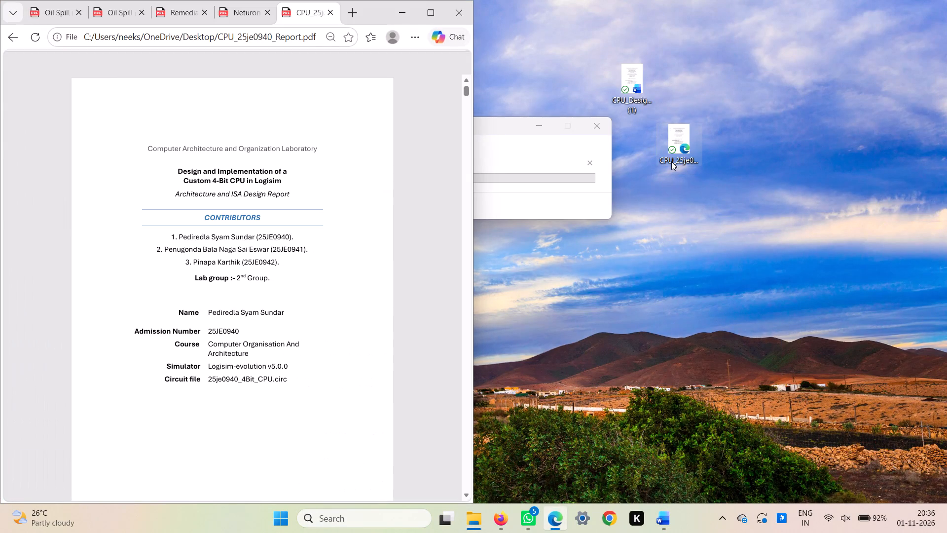
pyautogui.scroll(-1, 236, 373)
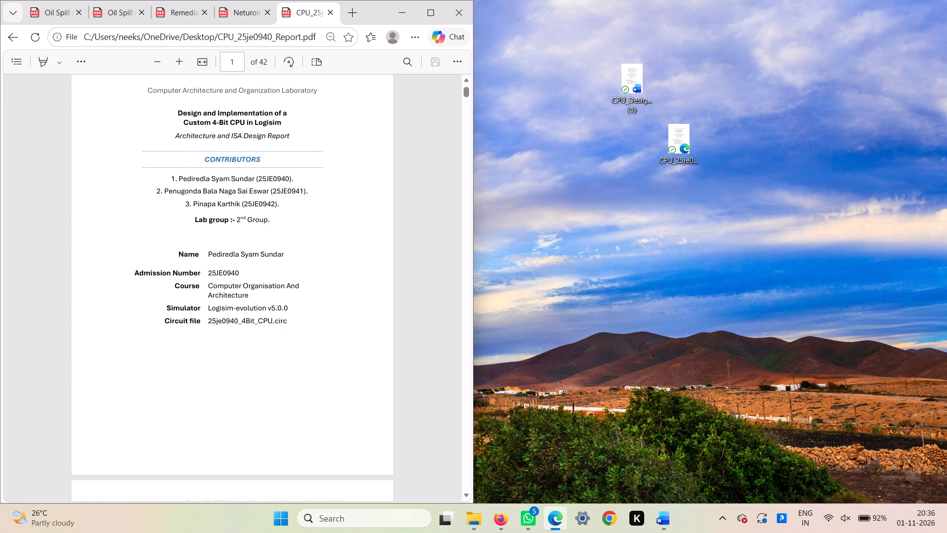
pyautogui.scroll(-9, 236, 373)
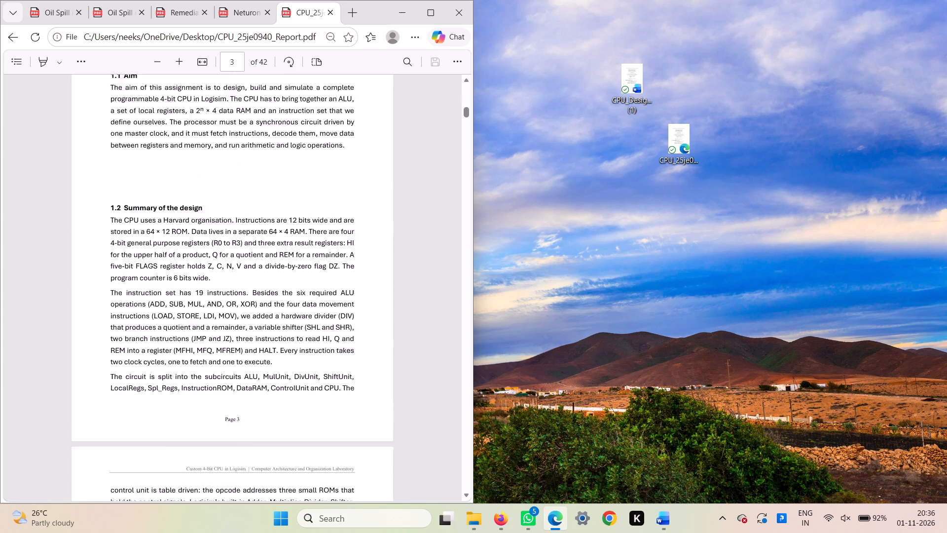
pyautogui.scroll(-5, 236, 373)
pyautogui.scroll(8, 236, 373)
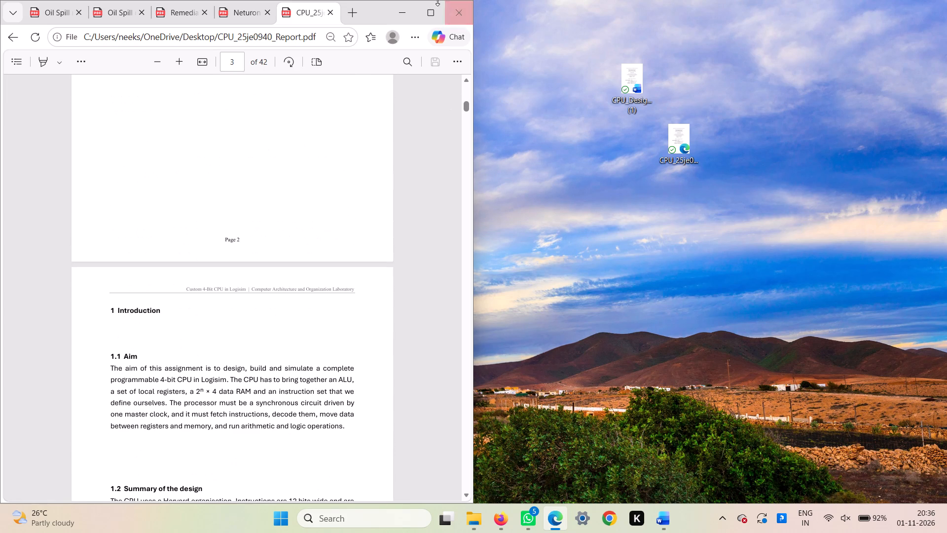
pyautogui.click(413, 8)
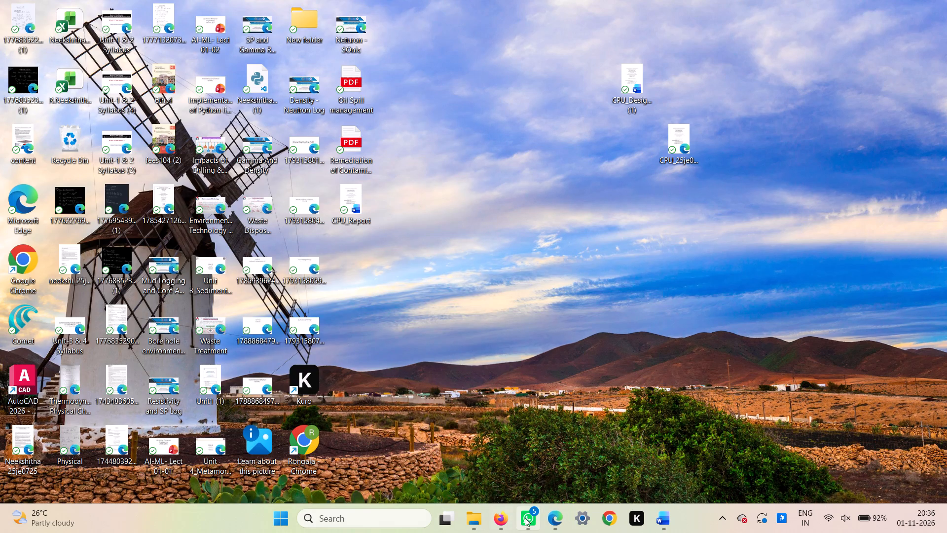
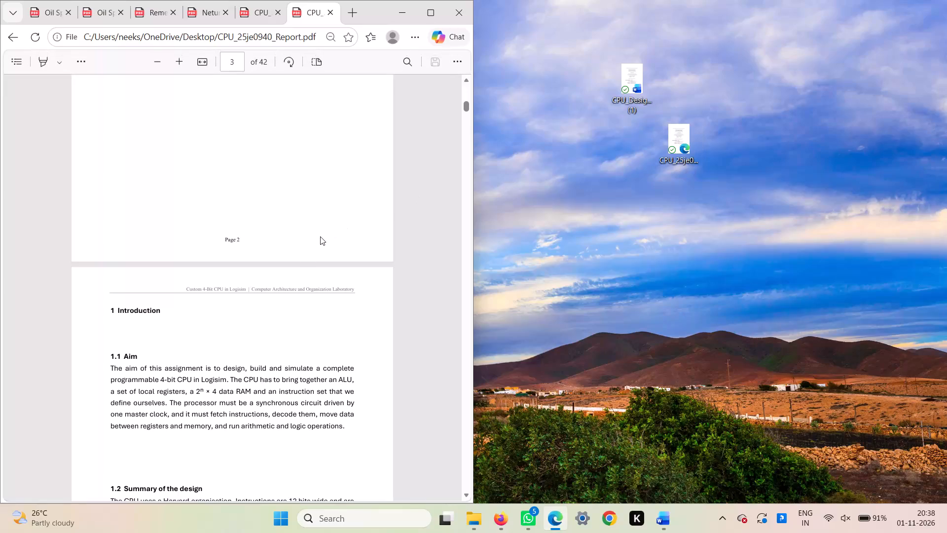
# Check the remaining pages of the exported report PDF, especially Appendices A and B at the end, and minimise the window.
pyautogui.scroll(-15, 320, 236)
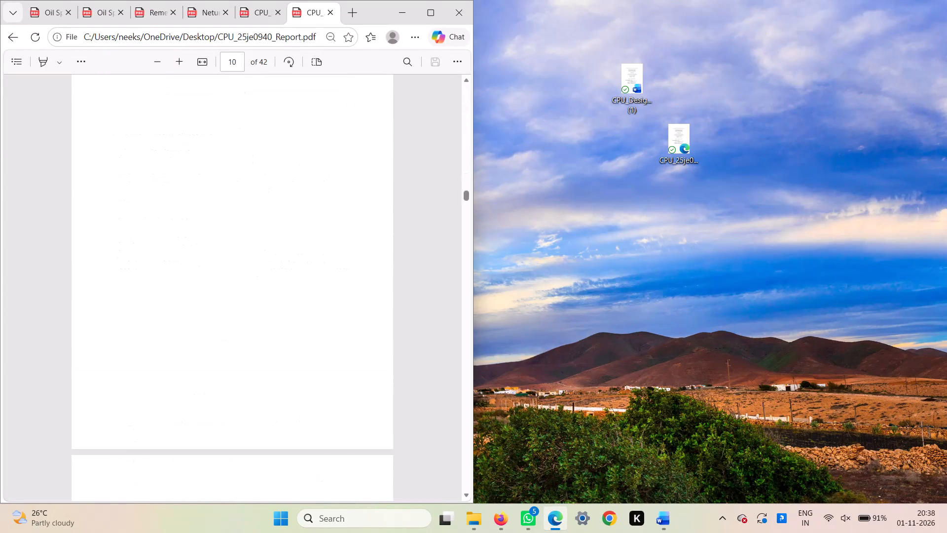
pyautogui.scroll(-20, 320, 236)
pyautogui.scroll(-9, 320, 236)
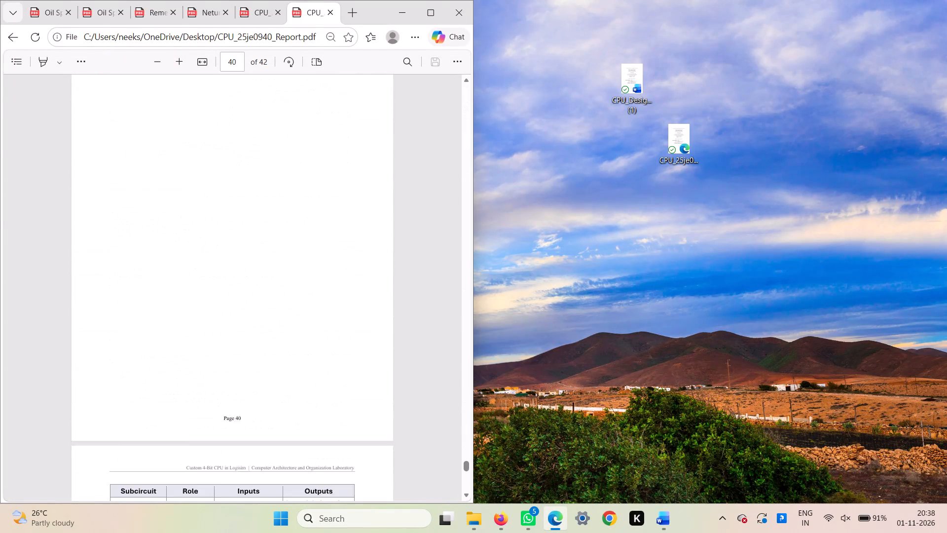
pyautogui.scroll(-5, 320, 236)
pyautogui.scroll(8, 320, 236)
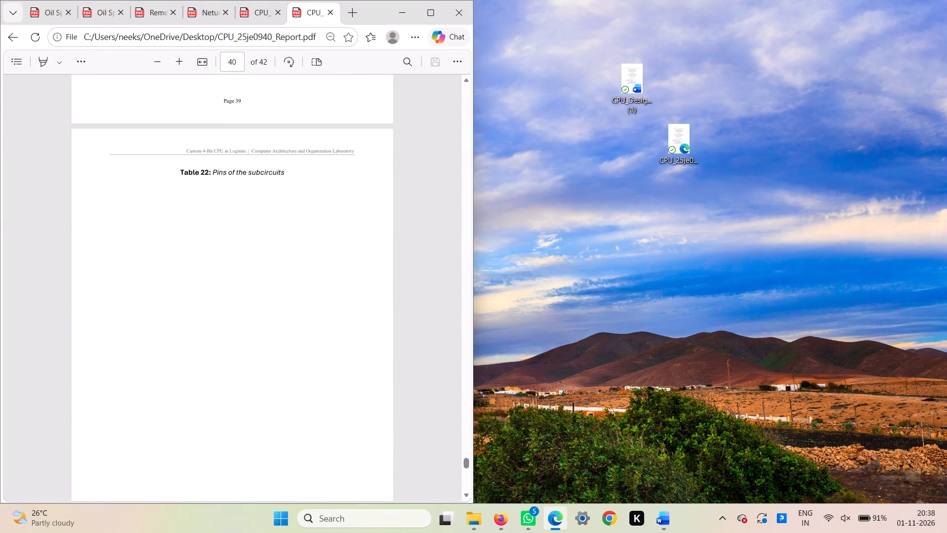
pyautogui.scroll(4, 320, 236)
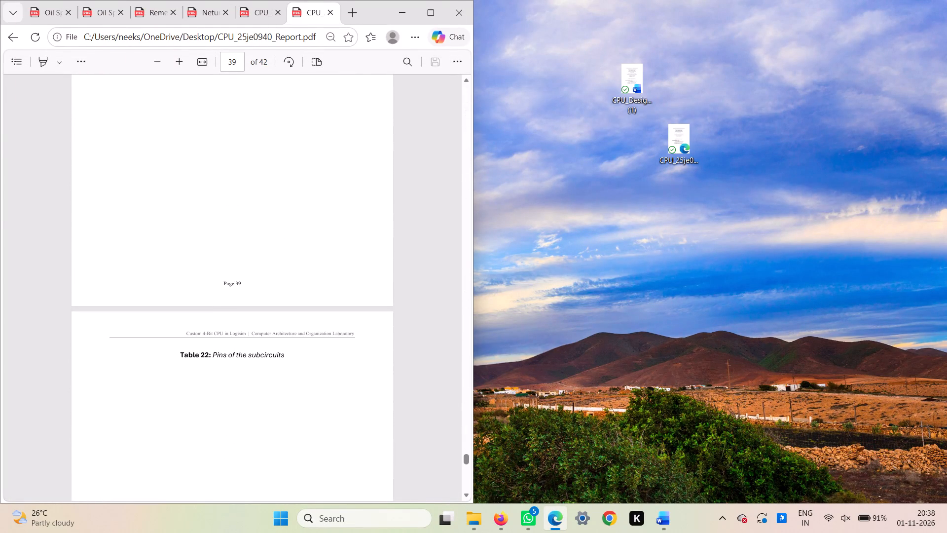
pyautogui.scroll(10, 320, 236)
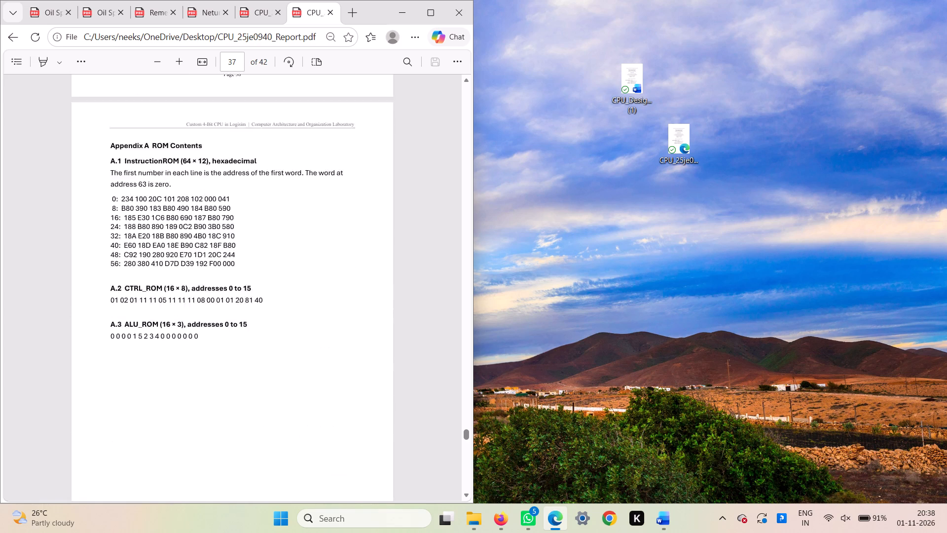
pyautogui.scroll(4, 320, 236)
pyautogui.scroll(-6, 320, 236)
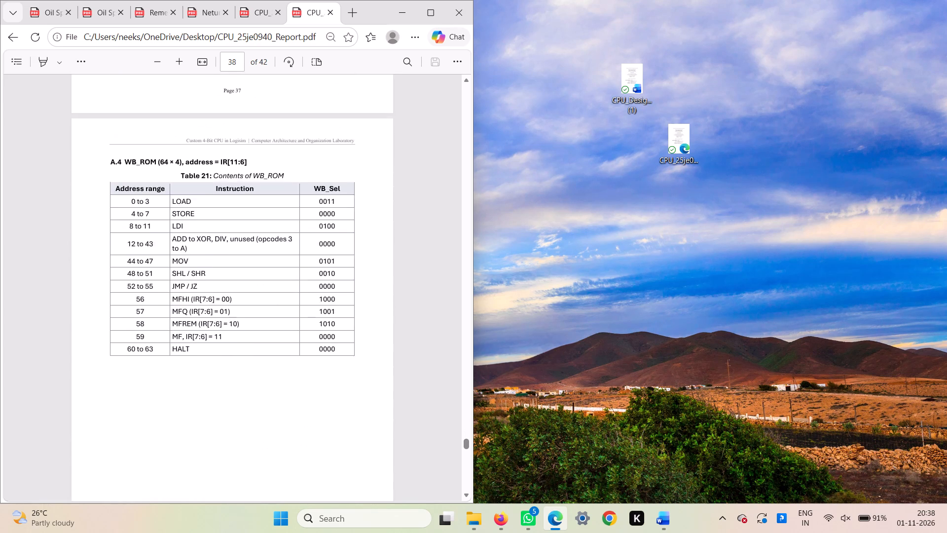
pyautogui.scroll(-10, 320, 236)
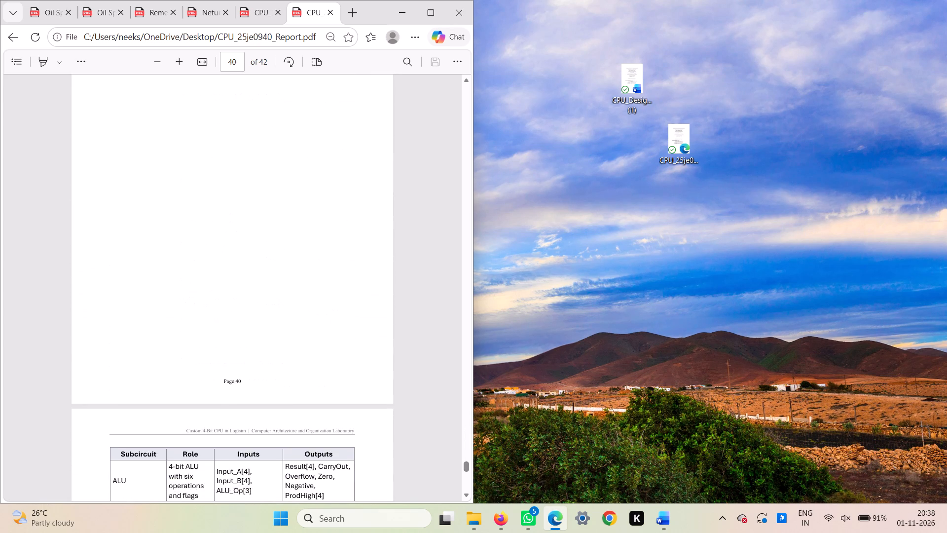
pyautogui.scroll(-8, 320, 236)
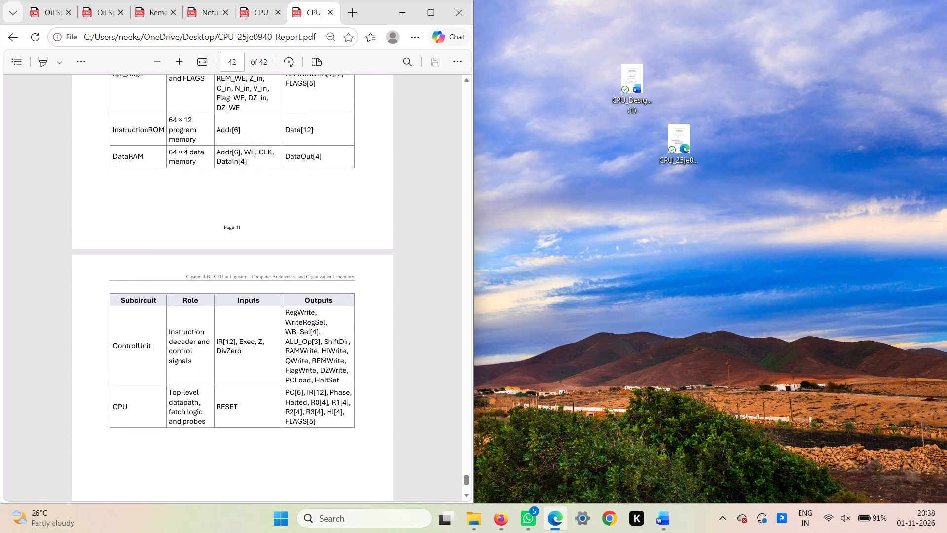
pyautogui.scroll(-2, 320, 236)
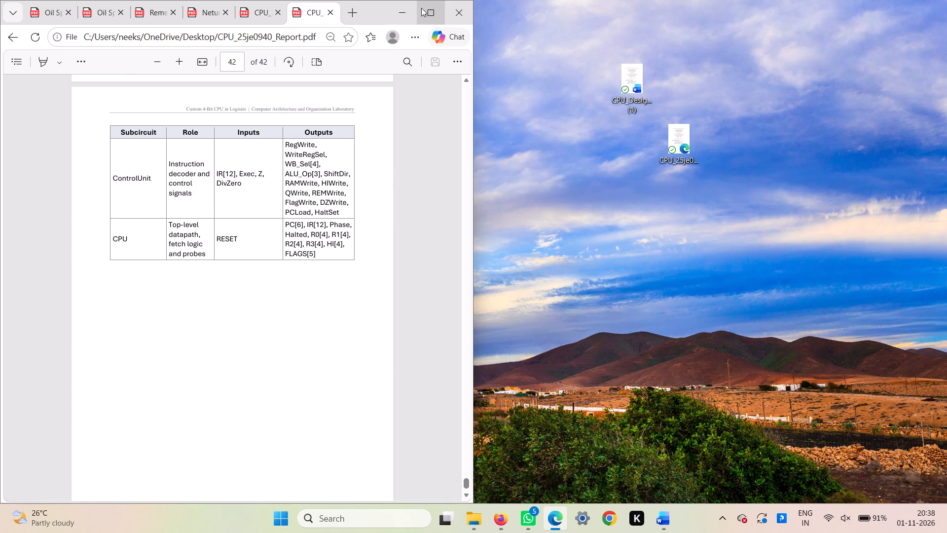
pyautogui.click(415, 7)
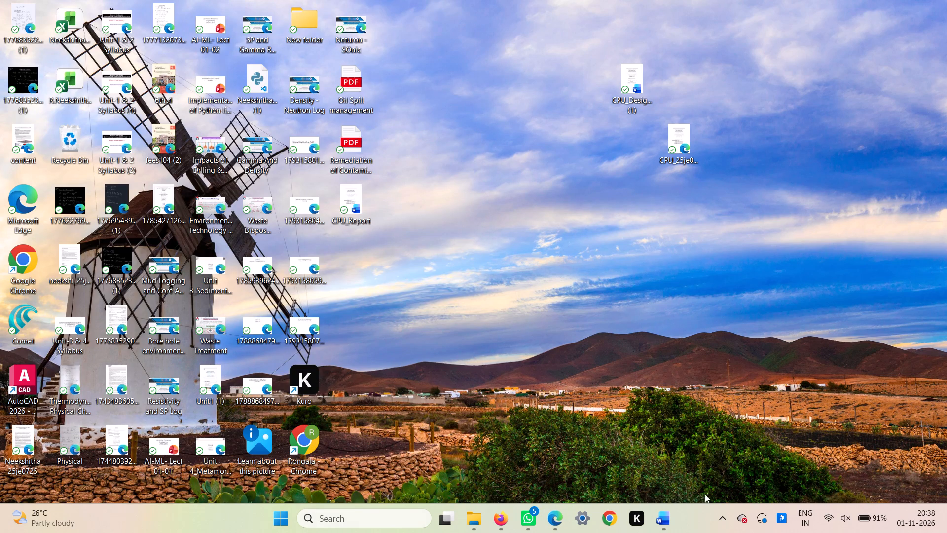
# Switch to the CPU_Report document in Word, maximise it, and examine the layout of the Appendix A and B pages.
pyautogui.click(664, 520)
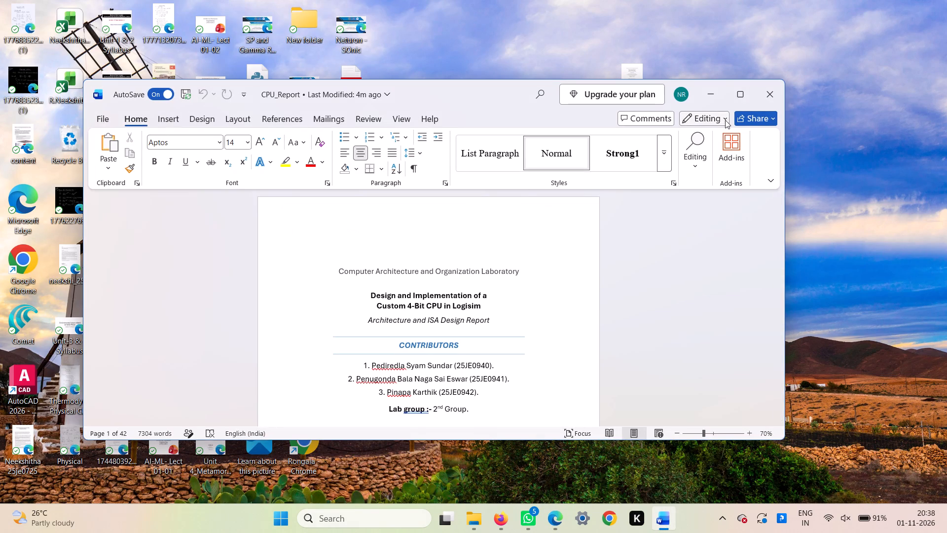
pyautogui.click(732, 101)
pyautogui.scroll(-11, 567, 314)
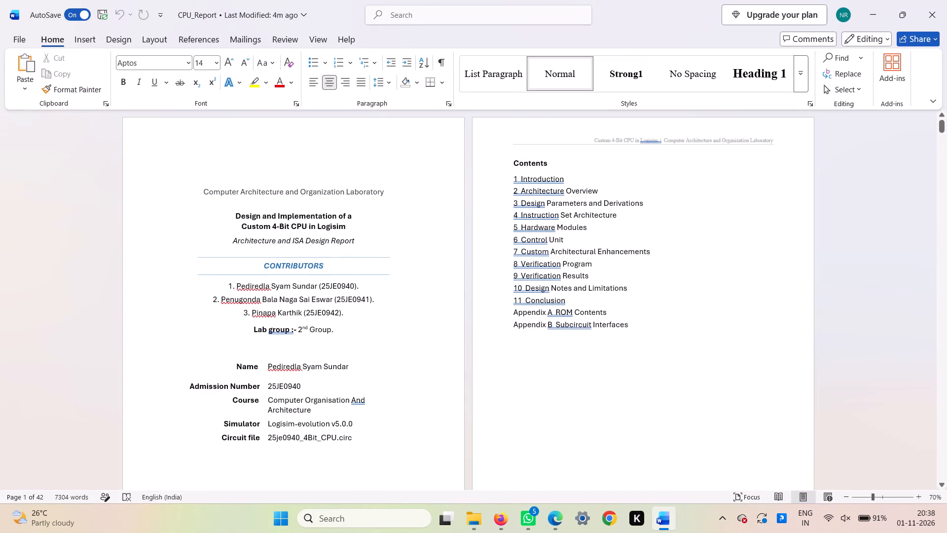
pyautogui.scroll(-20, 567, 314)
pyautogui.scroll(-20, 567, 314)
pyautogui.scroll(-20, 567, 314)
pyautogui.scroll(2, 567, 314)
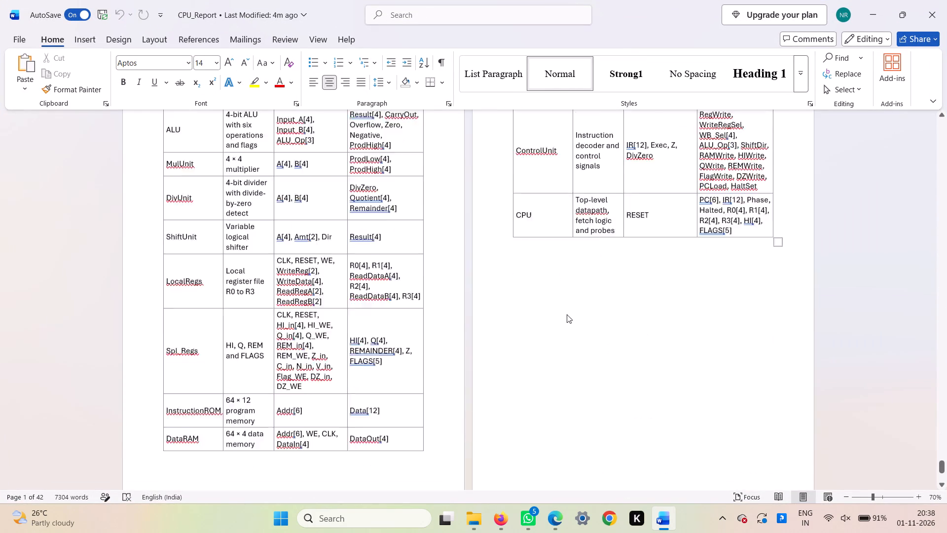
pyautogui.scroll(6, 567, 314)
pyautogui.scroll(-2, 567, 314)
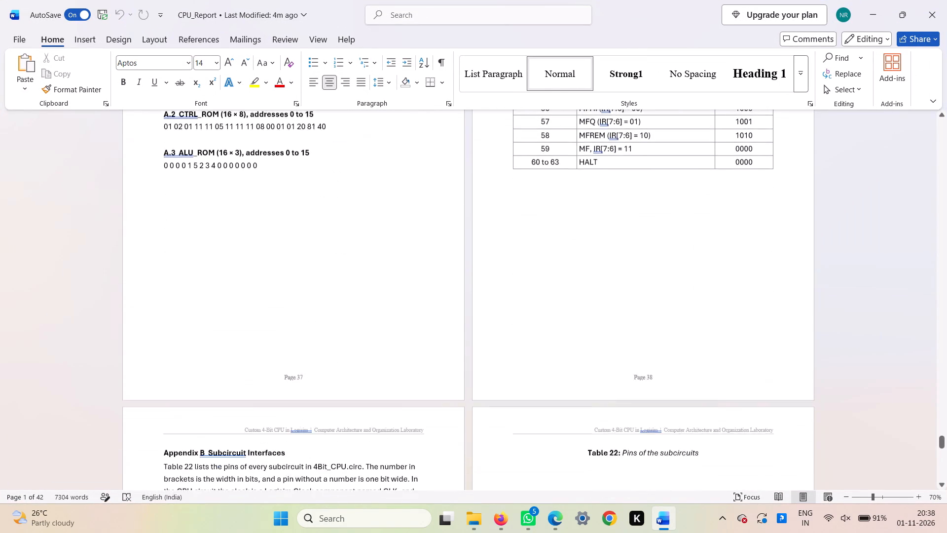
pyautogui.scroll(-2, 567, 314)
pyautogui.scroll(-3, 603, 394)
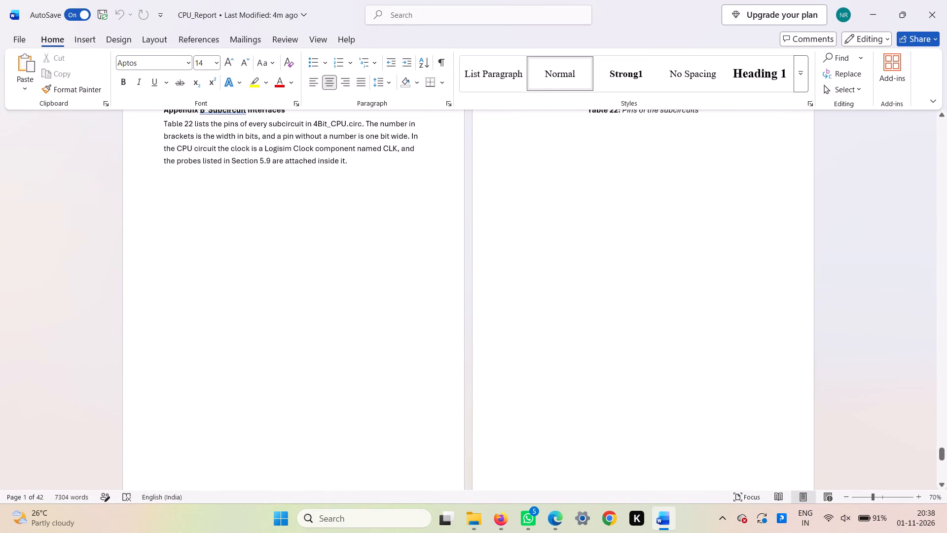
pyautogui.scroll(-3, 603, 394)
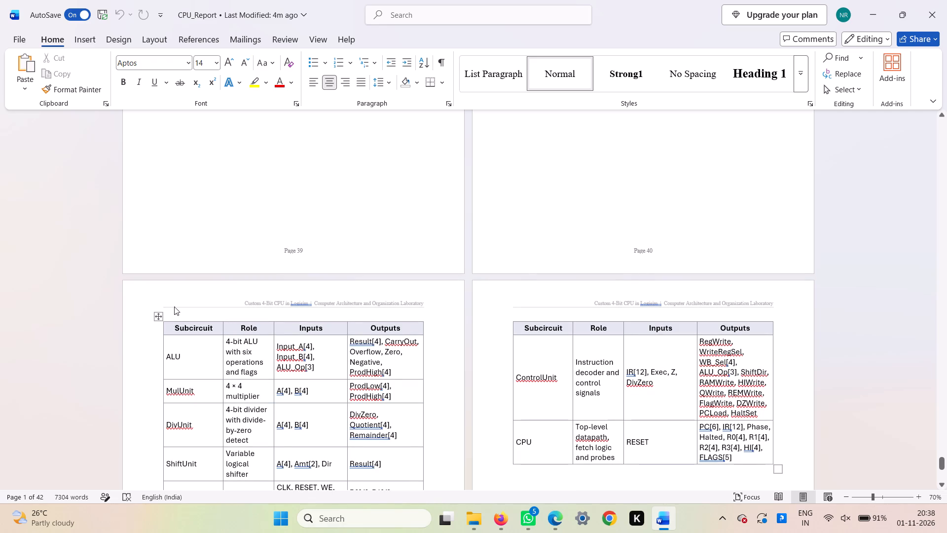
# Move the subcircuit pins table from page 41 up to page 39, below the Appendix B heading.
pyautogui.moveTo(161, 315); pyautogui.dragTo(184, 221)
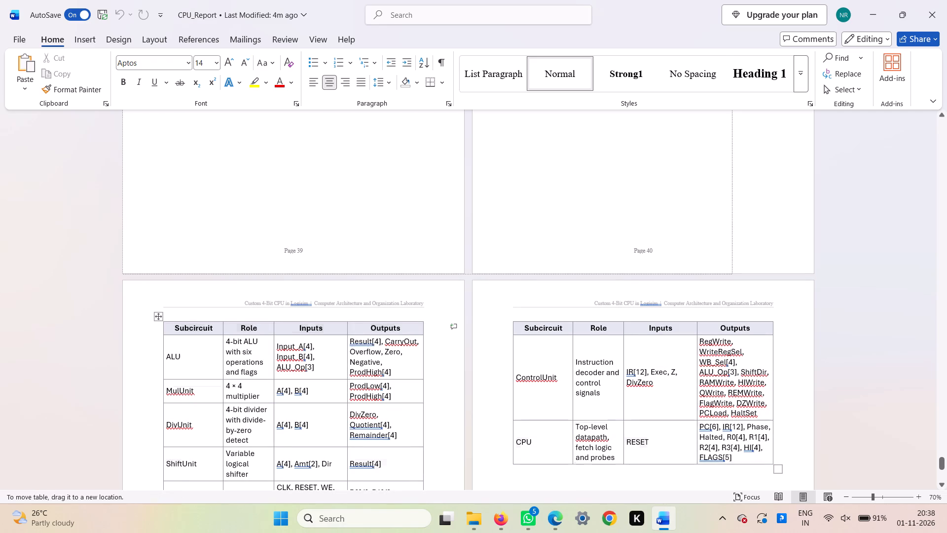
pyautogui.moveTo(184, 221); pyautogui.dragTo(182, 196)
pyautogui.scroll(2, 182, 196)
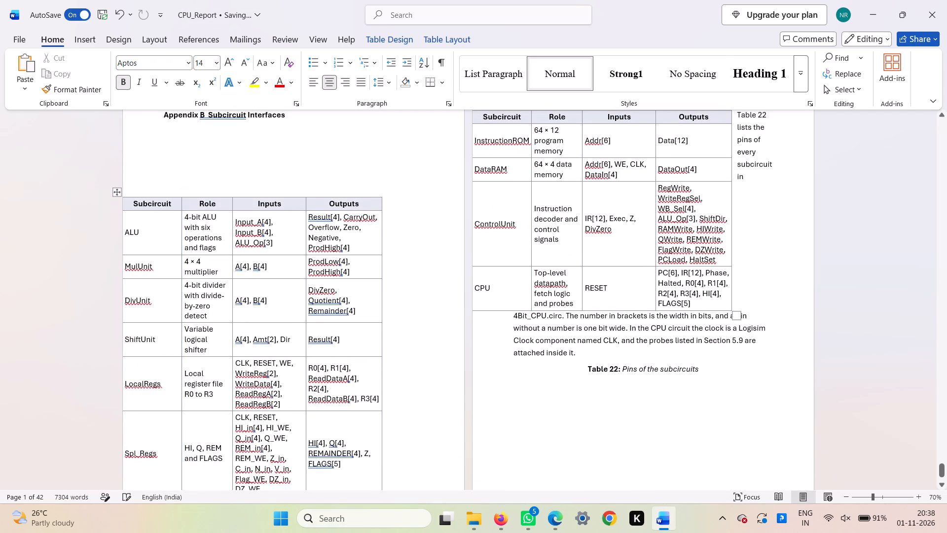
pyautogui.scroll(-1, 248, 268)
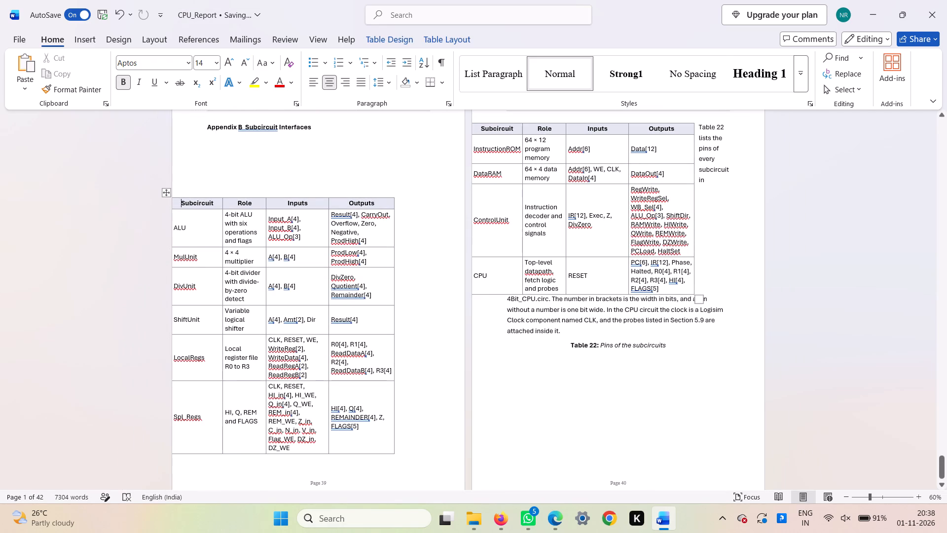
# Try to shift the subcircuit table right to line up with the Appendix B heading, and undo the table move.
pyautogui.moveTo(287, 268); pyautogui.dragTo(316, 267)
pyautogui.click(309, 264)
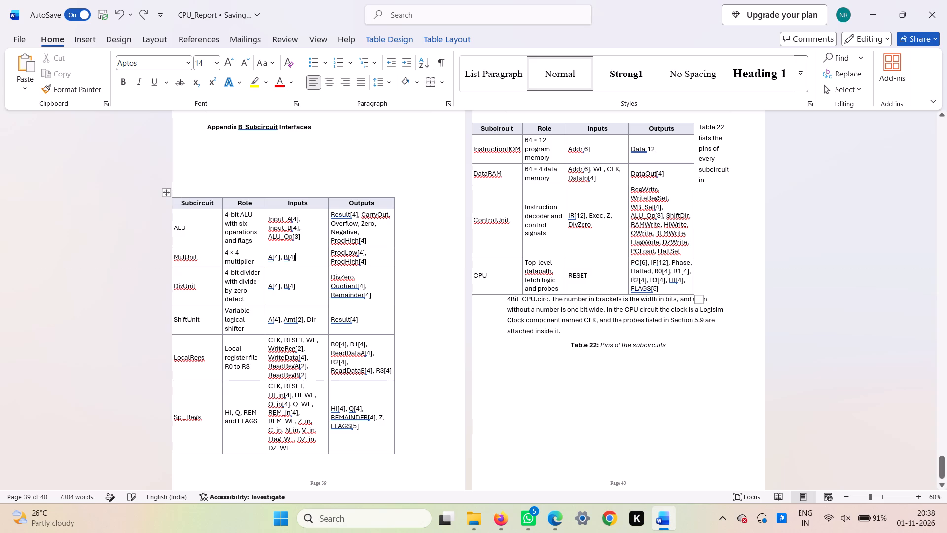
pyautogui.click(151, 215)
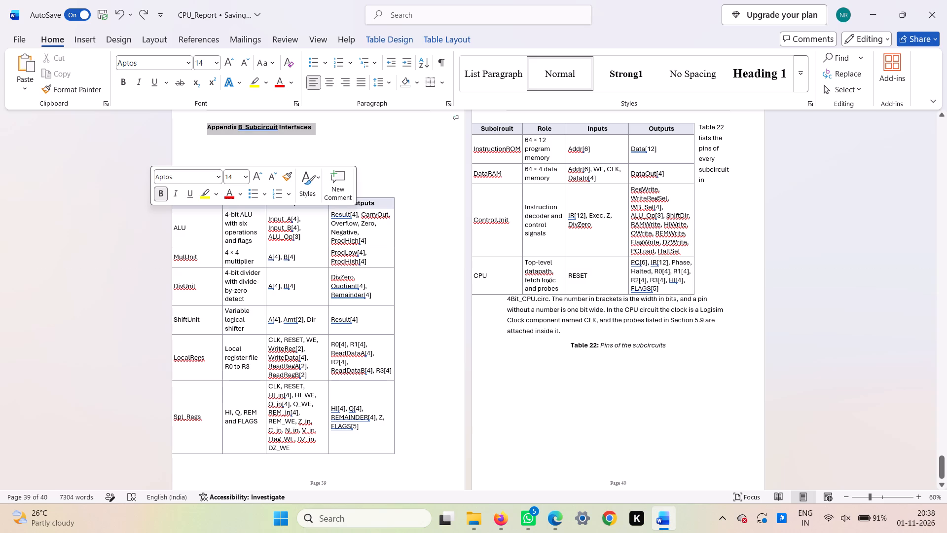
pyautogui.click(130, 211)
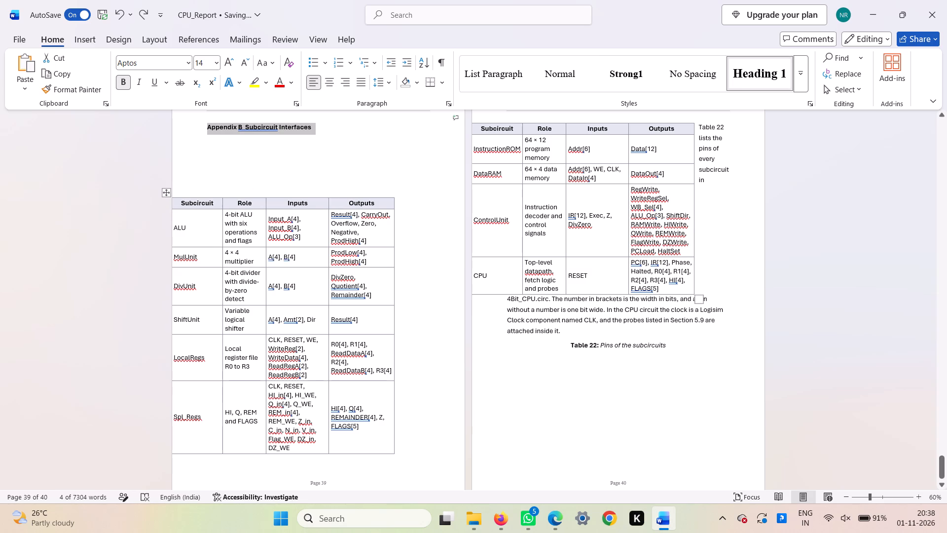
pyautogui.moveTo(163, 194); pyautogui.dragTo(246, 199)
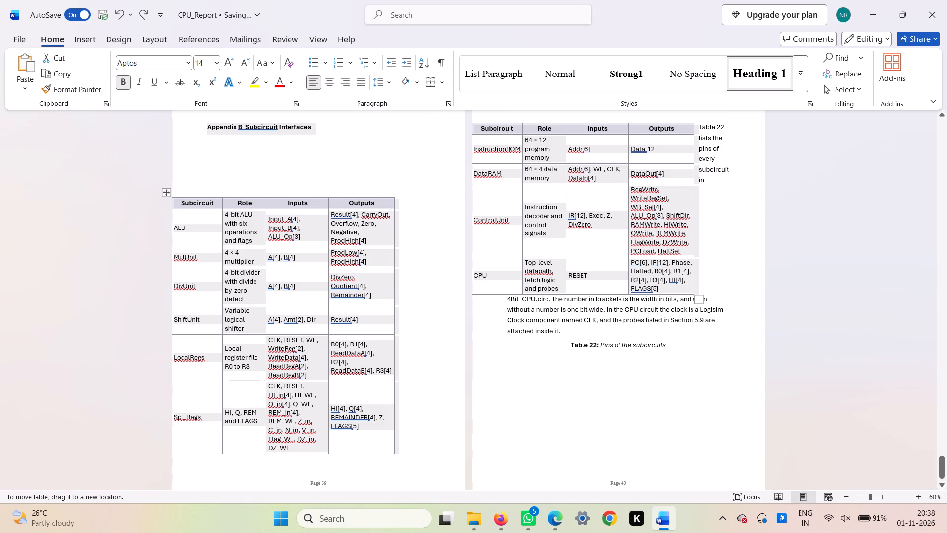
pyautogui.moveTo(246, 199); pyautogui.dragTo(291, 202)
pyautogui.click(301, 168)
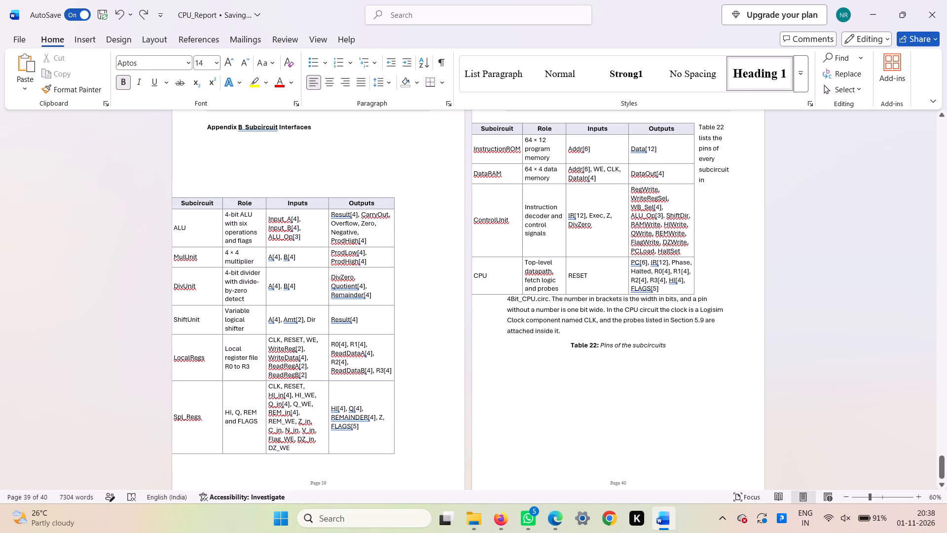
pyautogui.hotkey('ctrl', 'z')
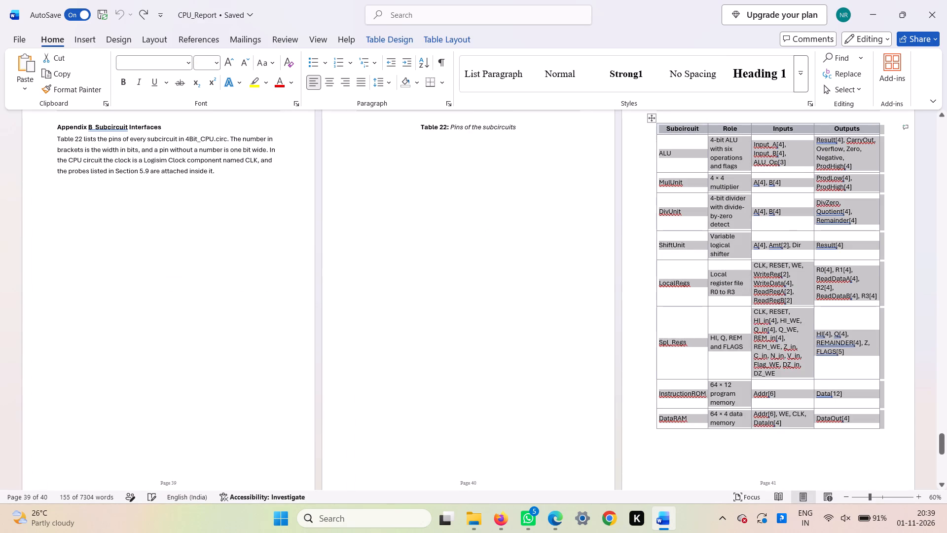
# Check the end of the subcircuit pins table on the last page, and review the report's pages back to the cover.
pyautogui.scroll(-5, 303, 191)
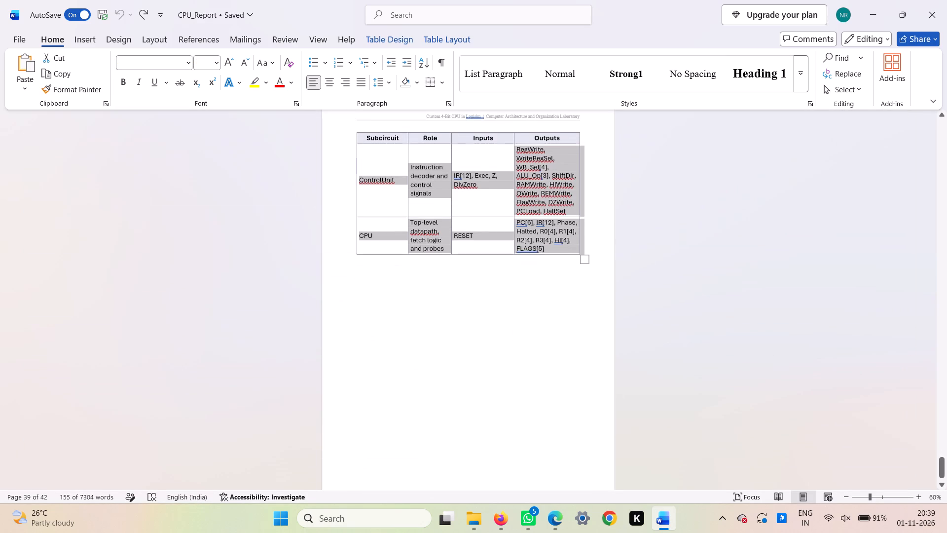
pyautogui.scroll(-1, 303, 191)
pyautogui.click(303, 191)
pyautogui.click(274, 250)
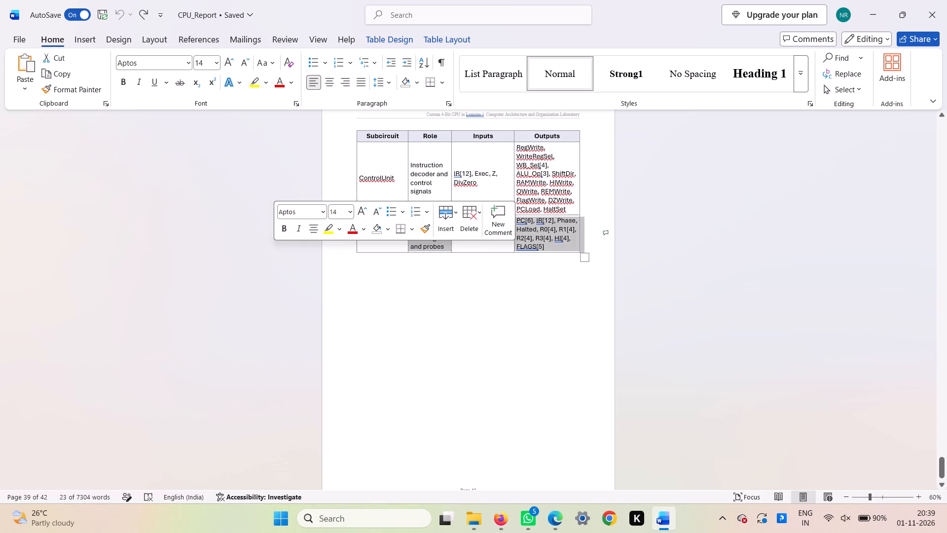
pyautogui.scroll(-1, 663, 314)
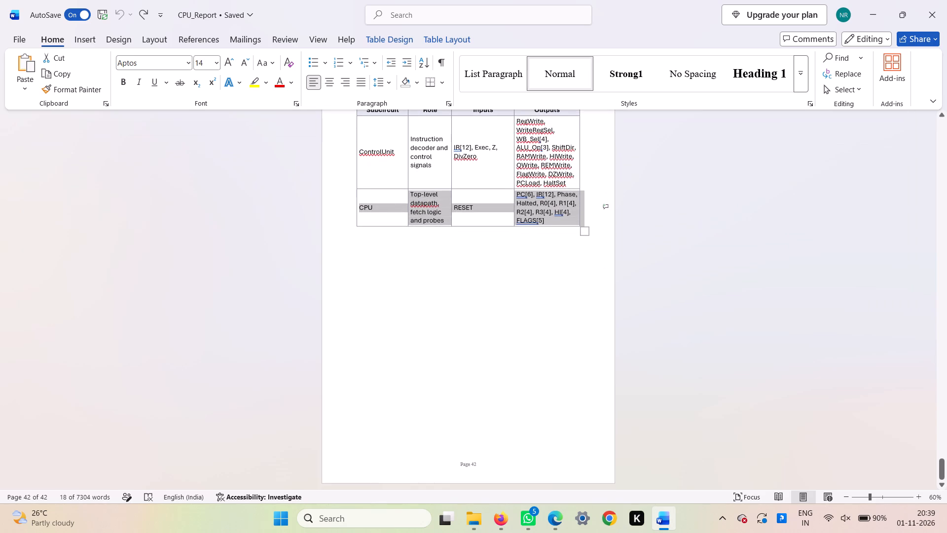
pyautogui.scroll(6, 663, 314)
pyautogui.scroll(20, 663, 322)
pyautogui.scroll(5, 663, 322)
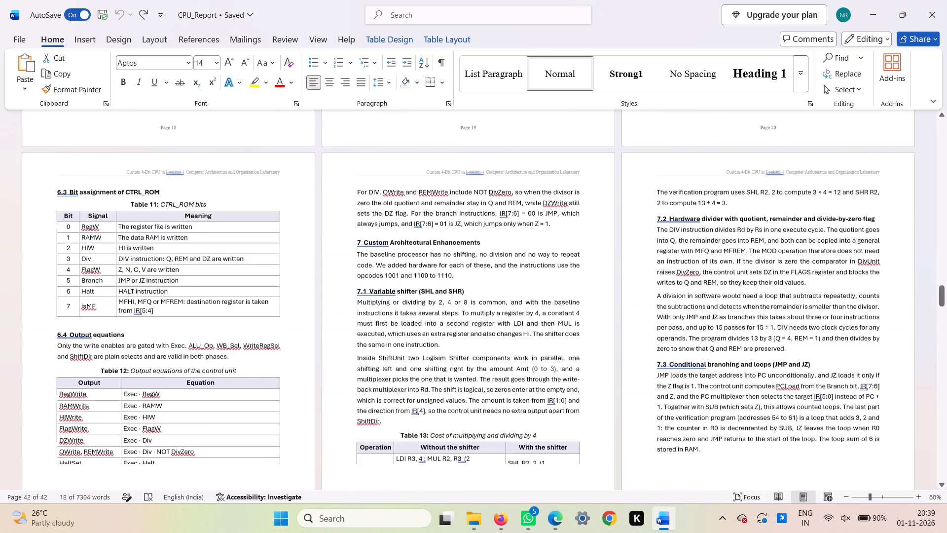
pyautogui.scroll(9, 663, 322)
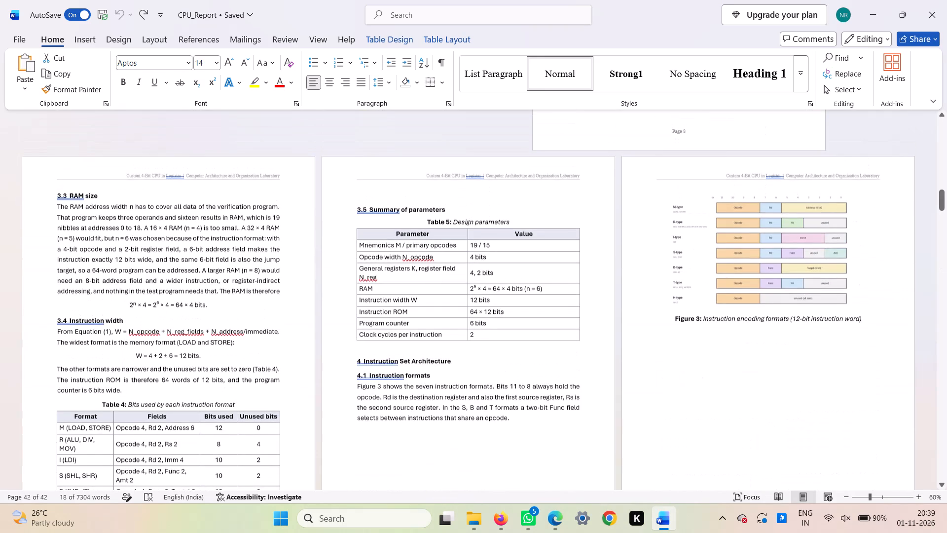
pyautogui.scroll(2, 663, 322)
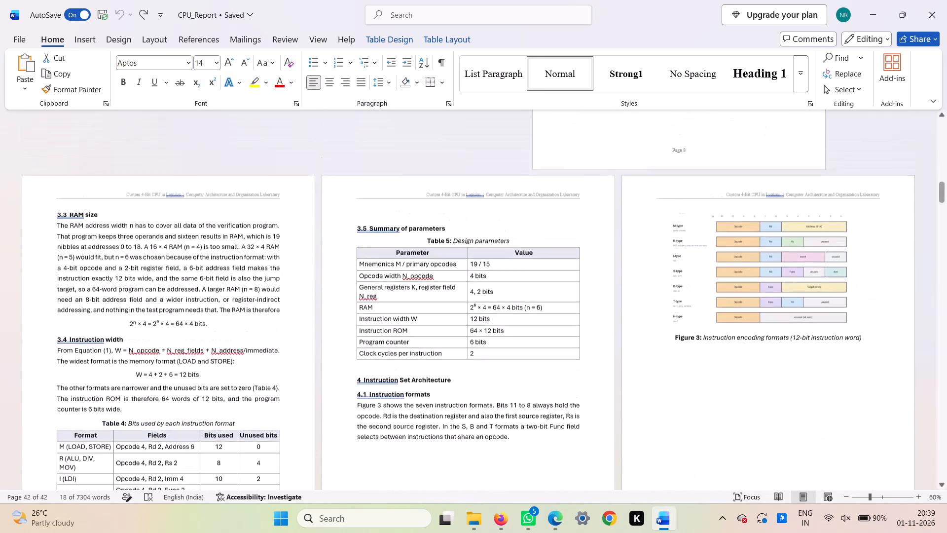
pyautogui.scroll(5, 663, 322)
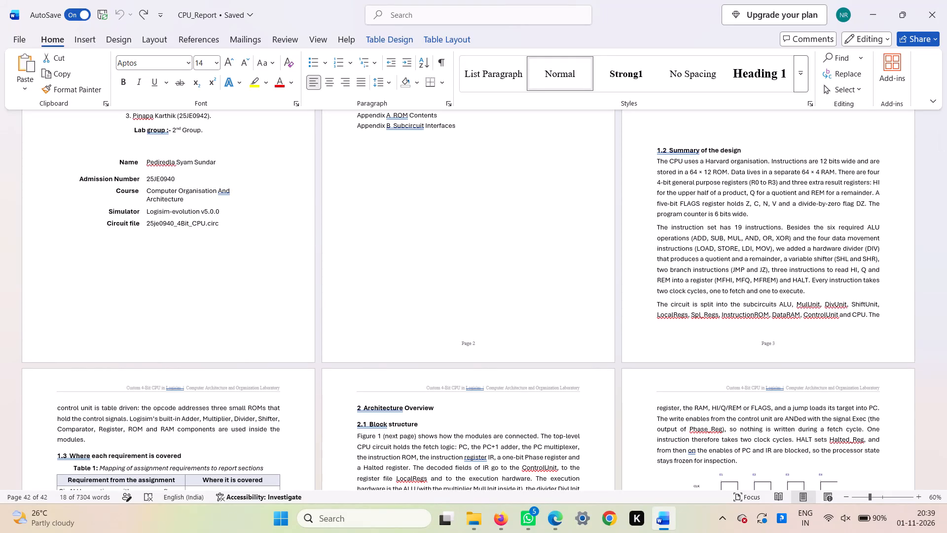
pyautogui.scroll(1, 663, 322)
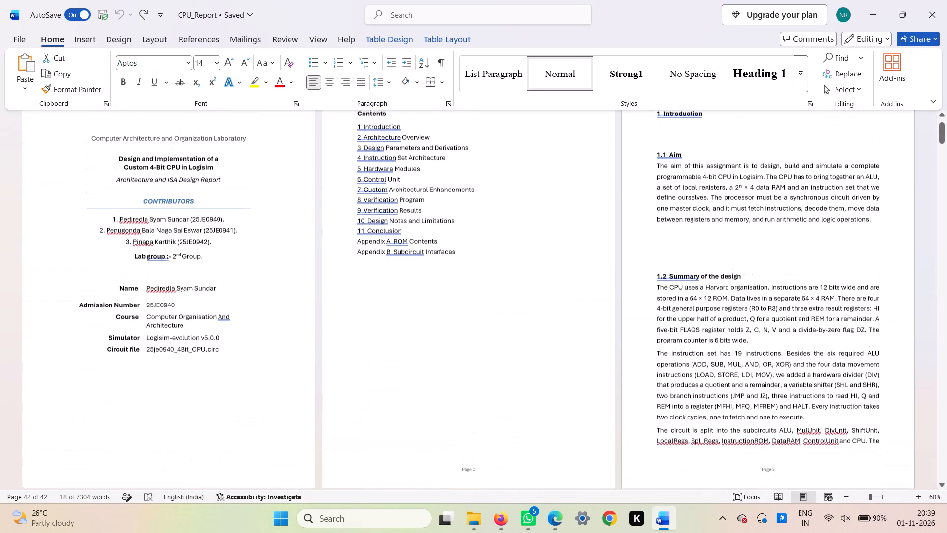
# Examine the page layout from the front pages through section 5, Hardware Modules, and return to the cover page.
pyautogui.scroll(-7, 663, 322)
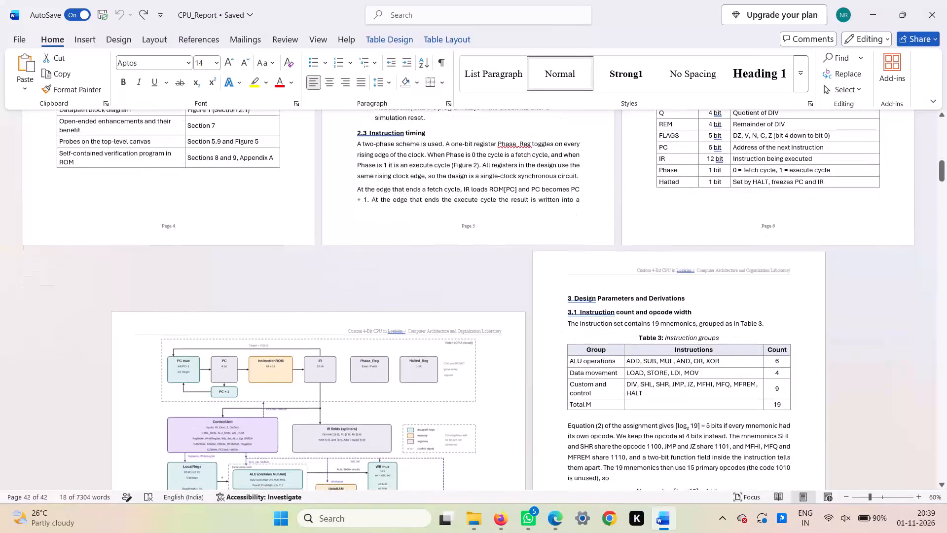
pyautogui.scroll(-7, 663, 322)
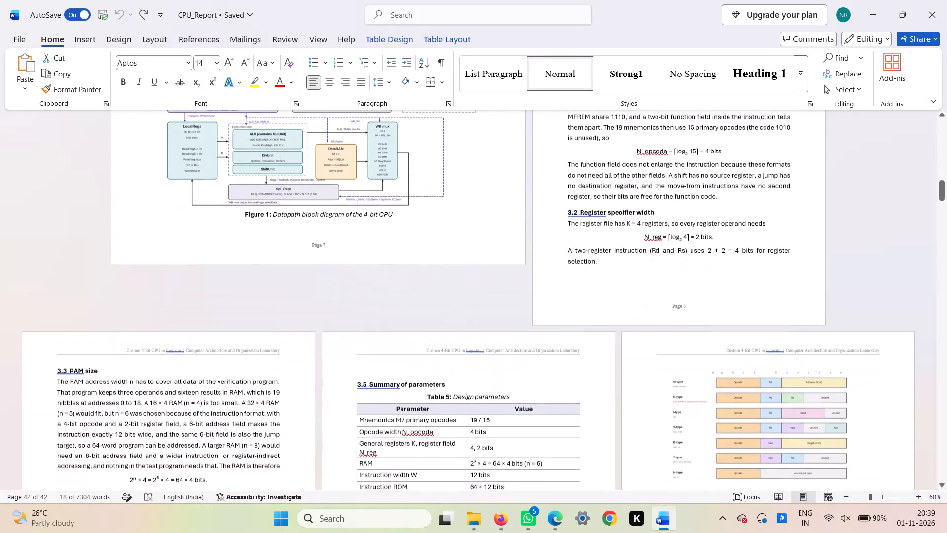
pyautogui.scroll(-7, 663, 322)
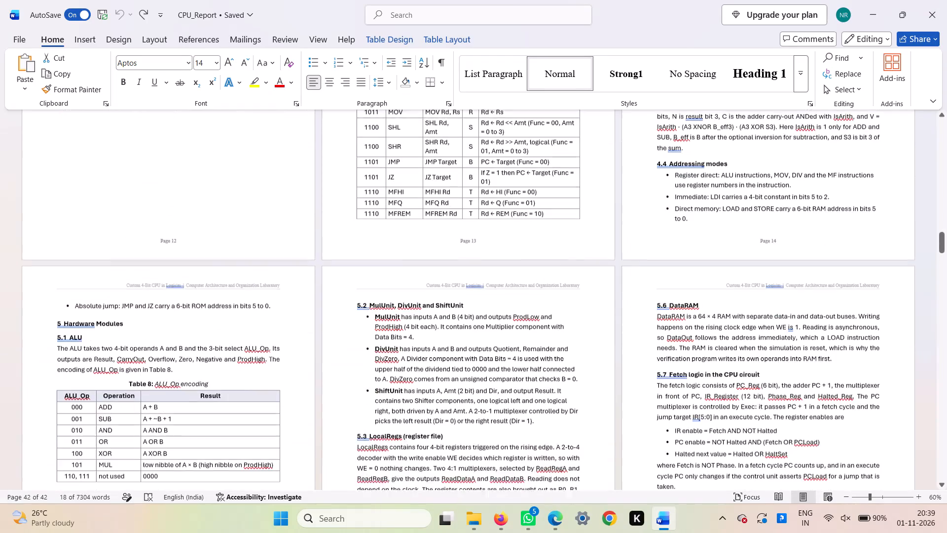
pyautogui.scroll(-3, 663, 322)
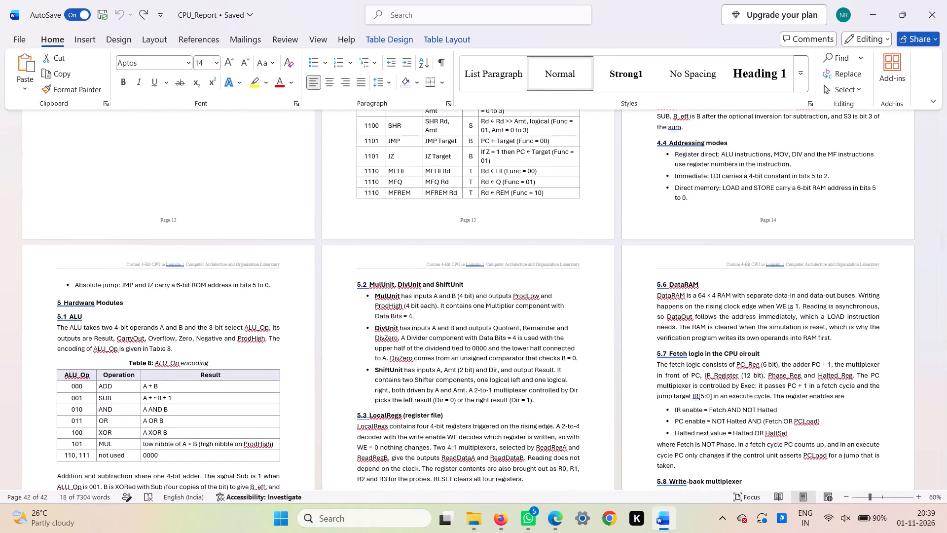
pyautogui.scroll(9, 663, 322)
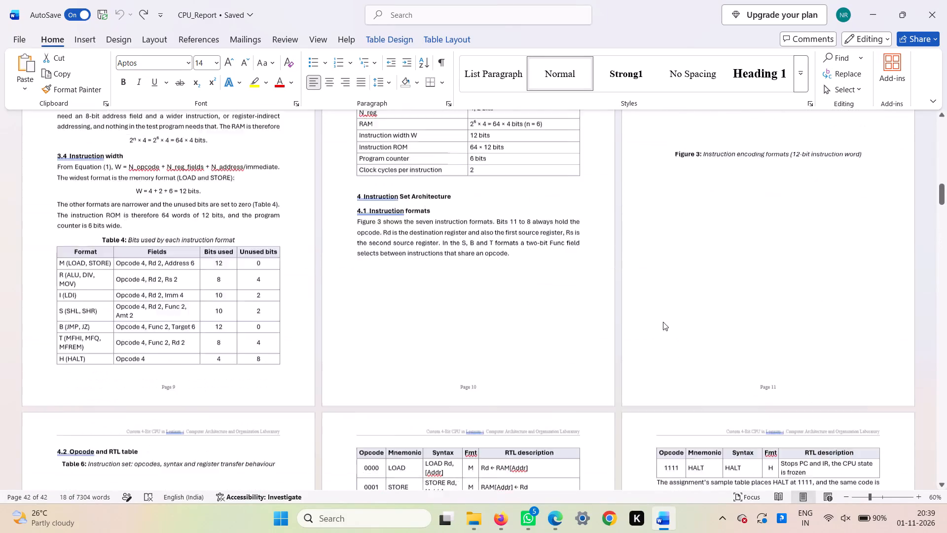
pyautogui.scroll(4, 663, 322)
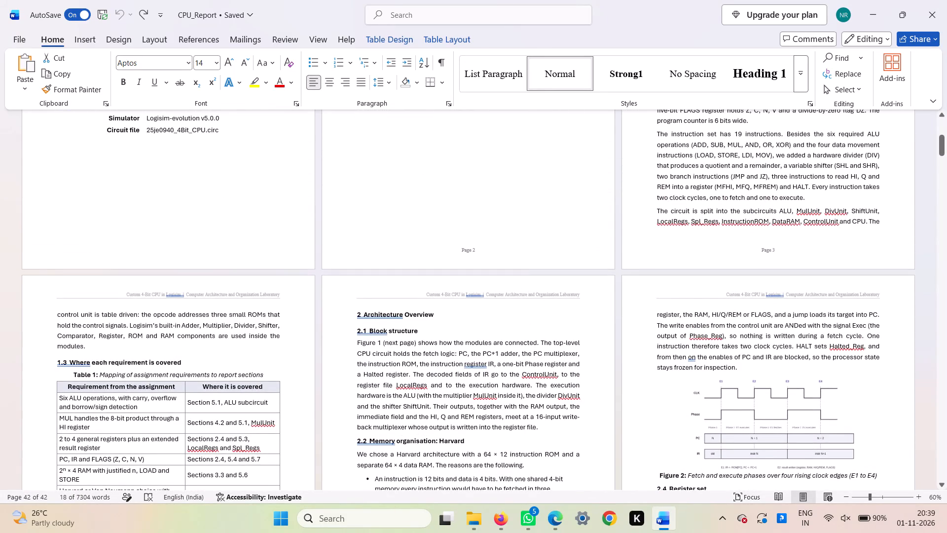
pyautogui.scroll(4, 663, 322)
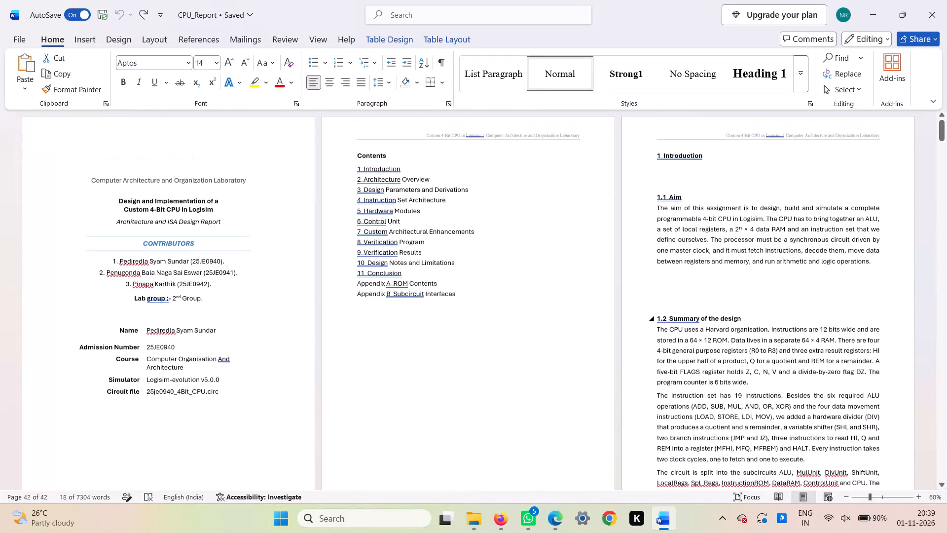
pyautogui.scroll(2, 663, 322)
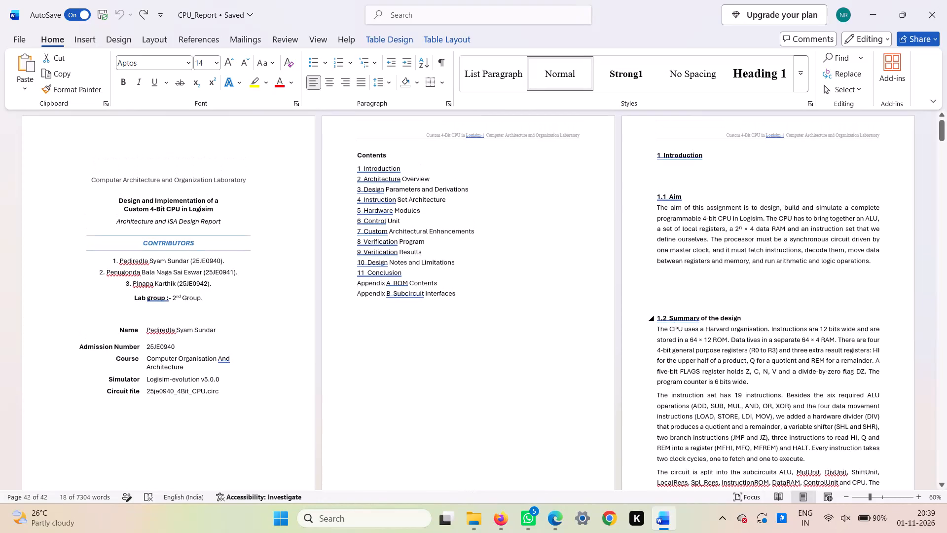
pyautogui.scroll(2, 663, 322)
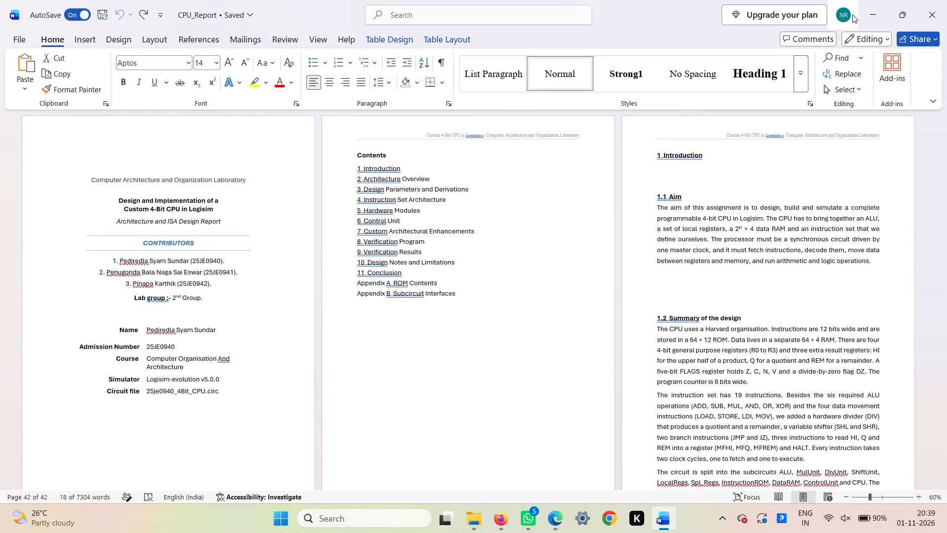
# Inspect the last page below the subcircuit table, and look back over the Appendix B, cover and contents pages.
pyautogui.scroll(-20, 575, 313)
pyautogui.scroll(-8, 575, 313)
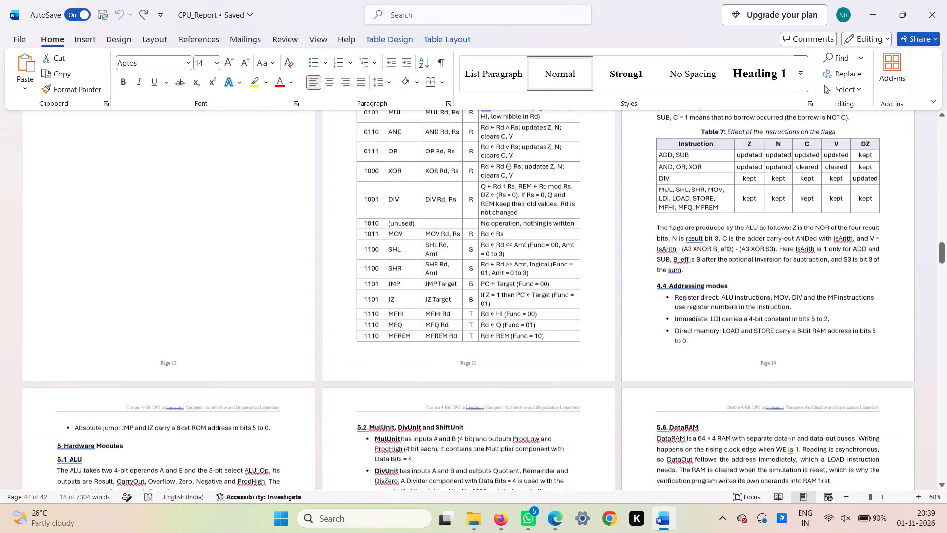
pyautogui.scroll(-20, 575, 313)
pyautogui.scroll(-20, 575, 313)
pyautogui.scroll(-14, 575, 313)
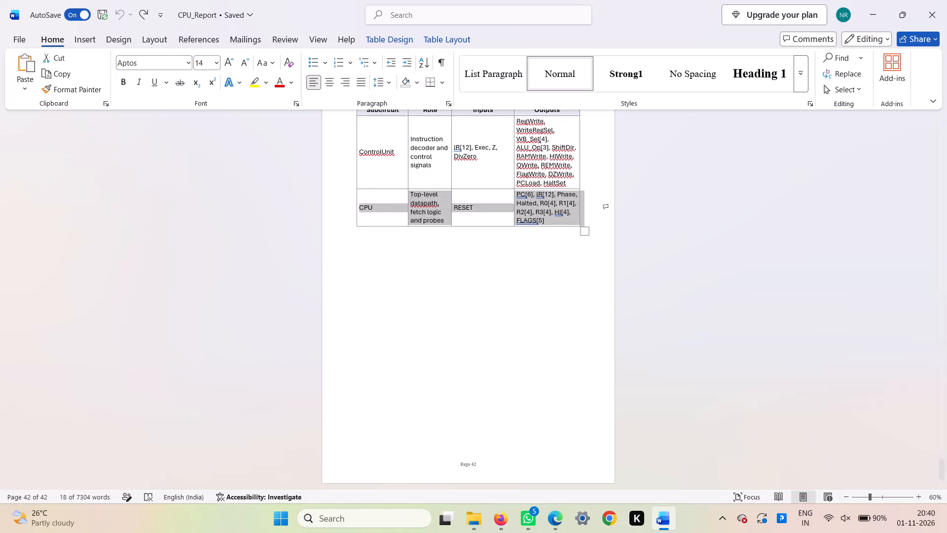
pyautogui.scroll(1, 575, 313)
pyautogui.click(489, 314)
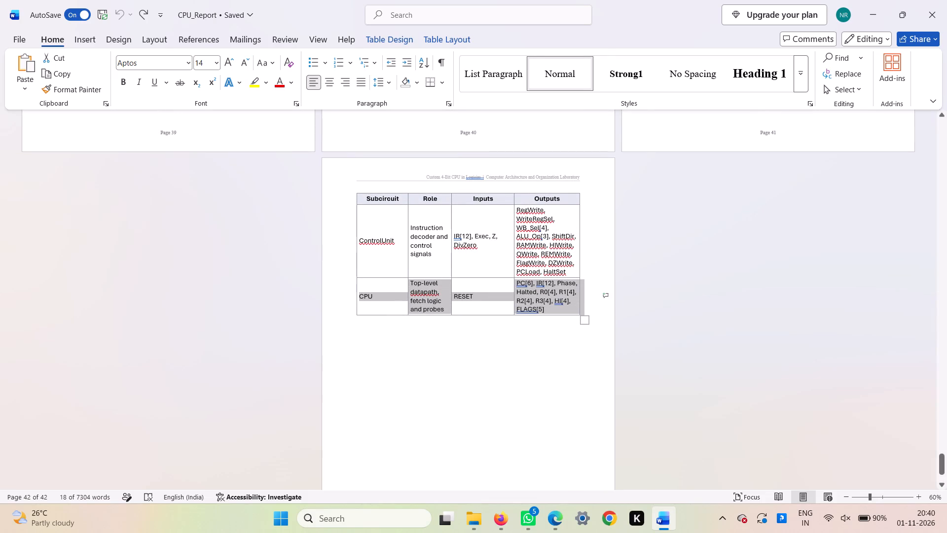
pyautogui.click(479, 330)
pyautogui.scroll(10, 479, 330)
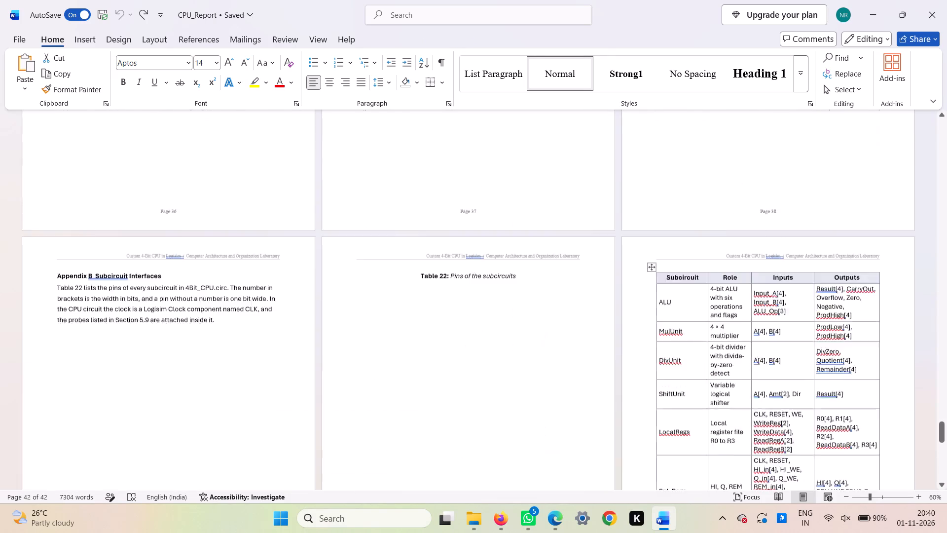
pyautogui.hscroll(1, 479, 330)
pyautogui.scroll(20, 479, 330)
pyautogui.scroll(18, 479, 330)
pyautogui.hscroll(3, 479, 330)
pyautogui.scroll(20, 479, 330)
pyautogui.scroll(20, 479, 330)
pyautogui.scroll(20, 479, 330)
pyautogui.hscroll(20, 479, 330)
pyautogui.hscroll(3, 479, 330)
pyautogui.scroll(20, 479, 330)
pyautogui.scroll(20, 479, 330)
pyautogui.scroll(20, 479, 330)
pyautogui.hscroll(1, 479, 330)
pyautogui.scroll(1, 479, 330)
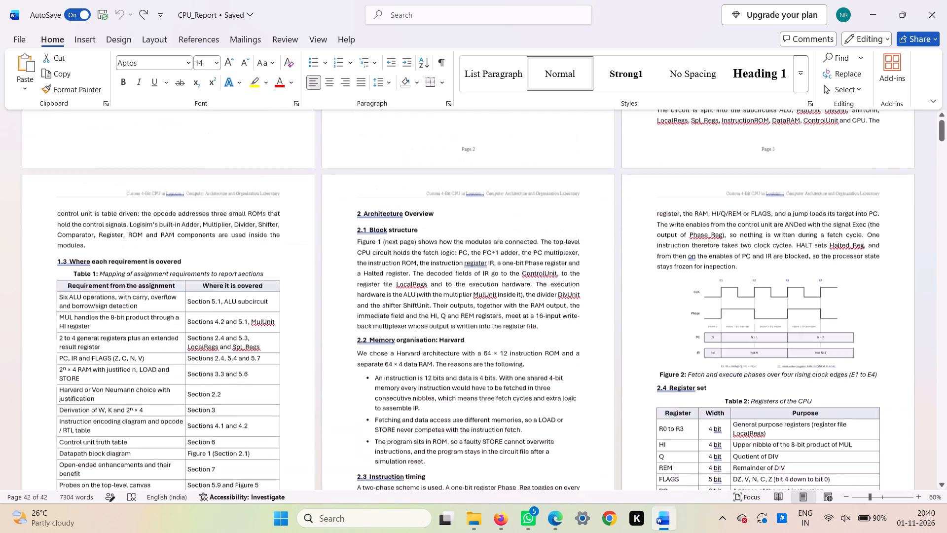
pyautogui.scroll(11, 479, 330)
pyautogui.scroll(-1, 479, 330)
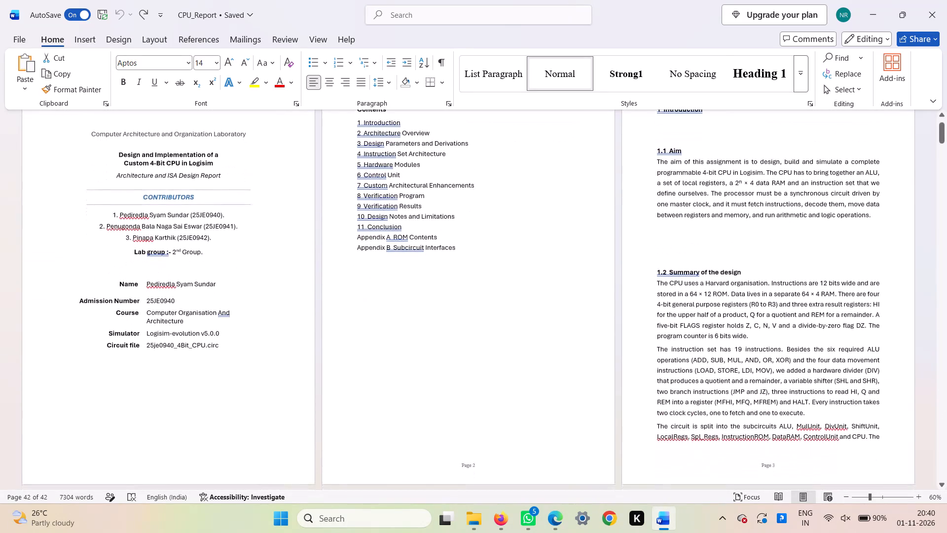
pyautogui.scroll(-1, 479, 330)
pyautogui.scroll(1, 479, 330)
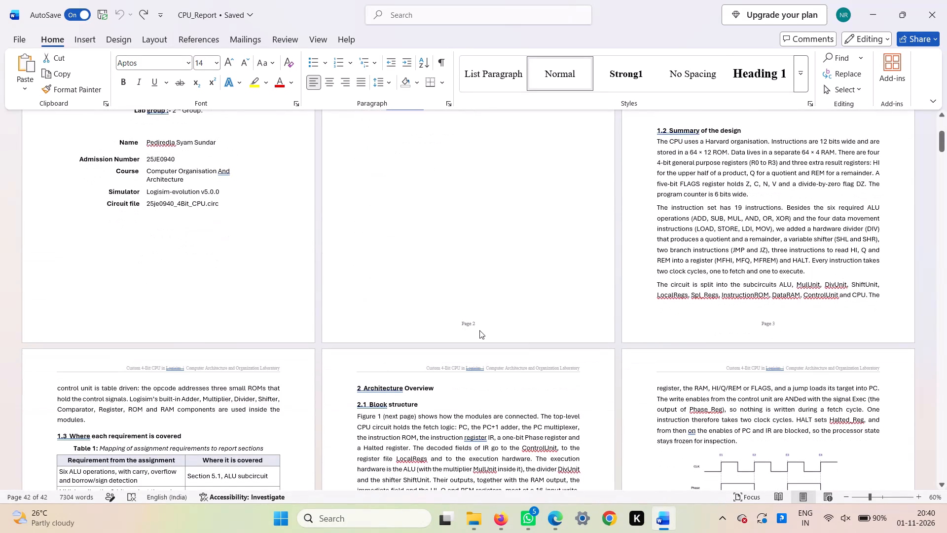
pyautogui.scroll(1, 479, 330)
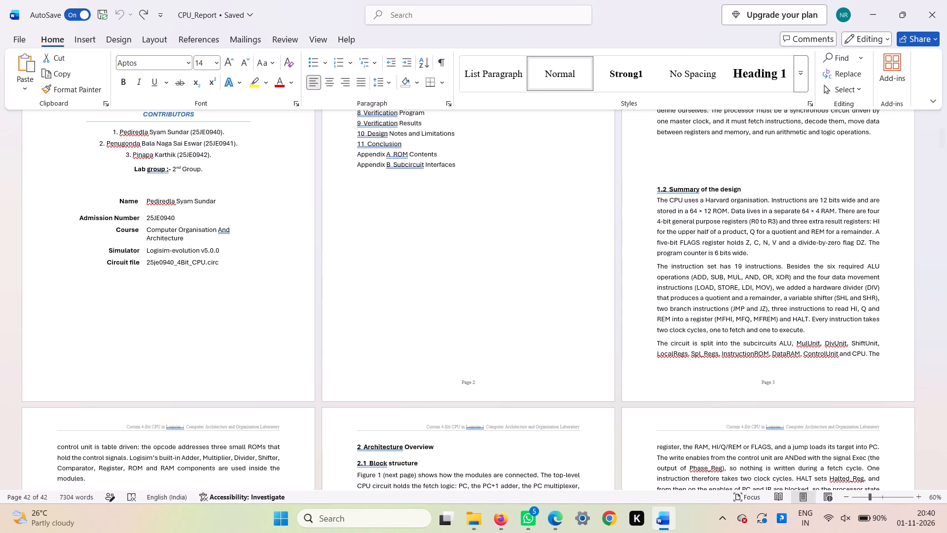
# Review the tables and figures in sections 1 to 4, and check the end of the report on page 42.
pyautogui.scroll(-1, 479, 330)
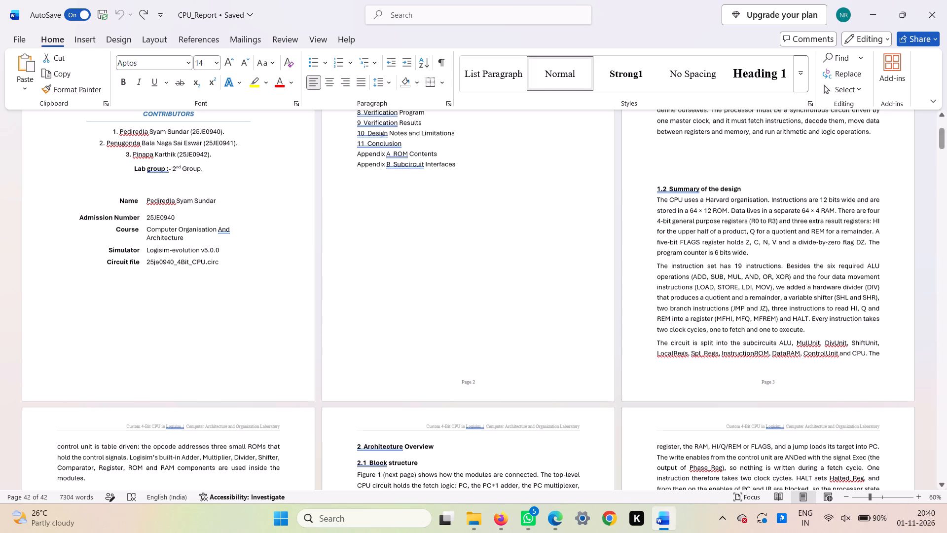
pyautogui.scroll(-5, 479, 330)
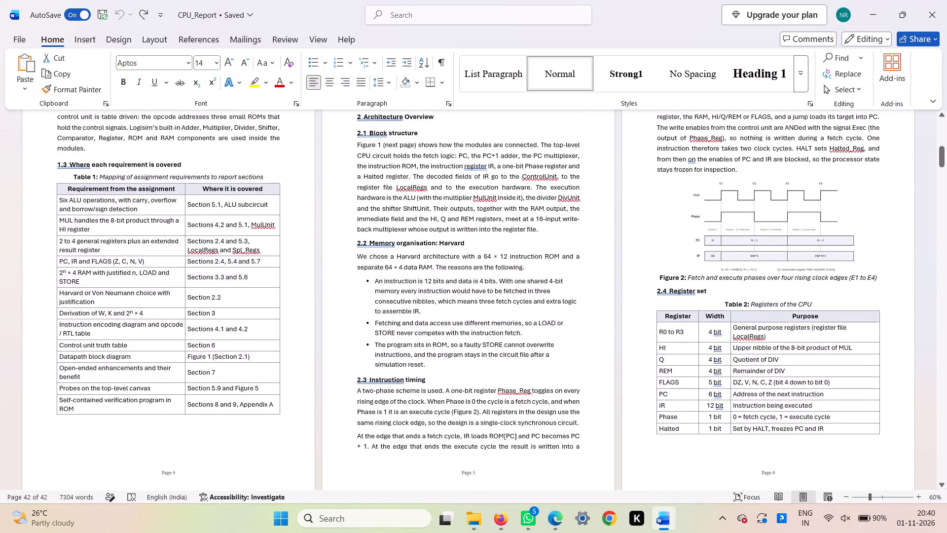
pyautogui.scroll(1, 479, 330)
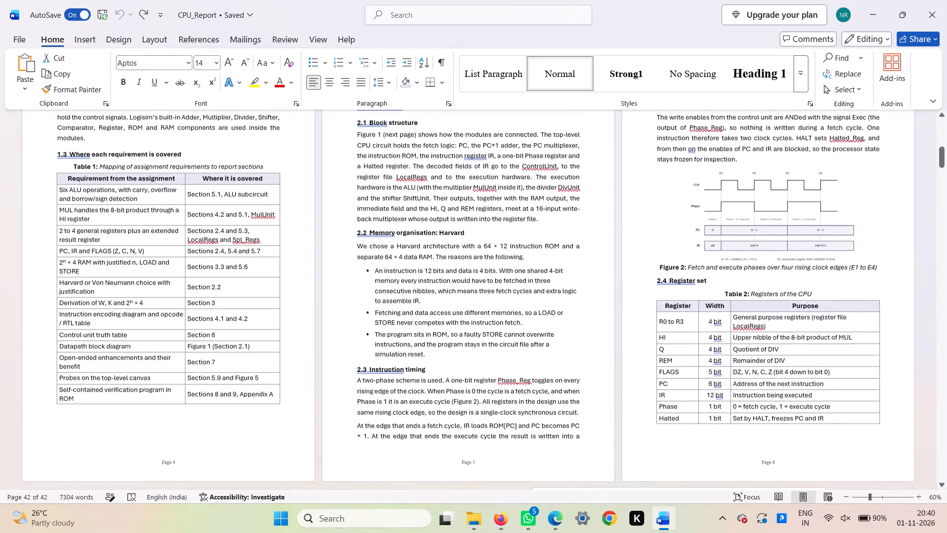
pyautogui.scroll(1, 479, 330)
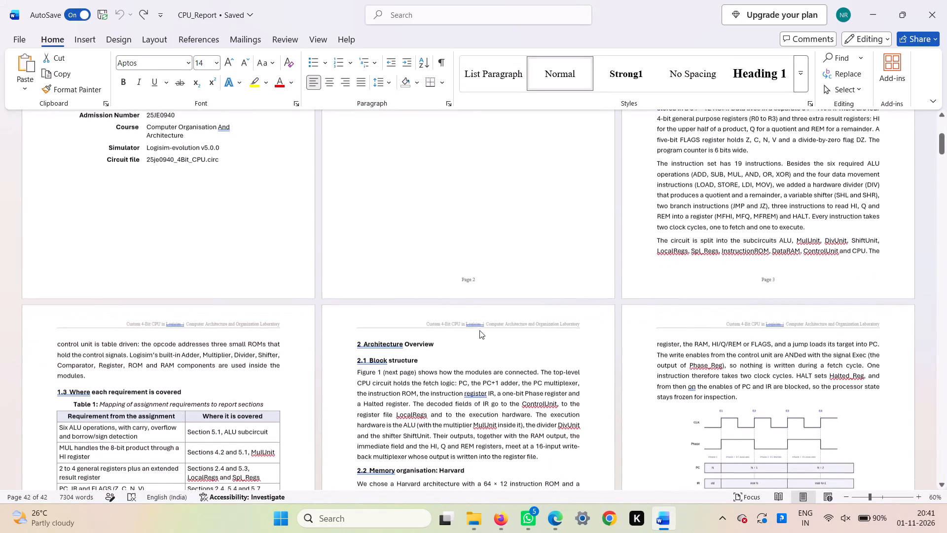
pyautogui.scroll(-2, 479, 330)
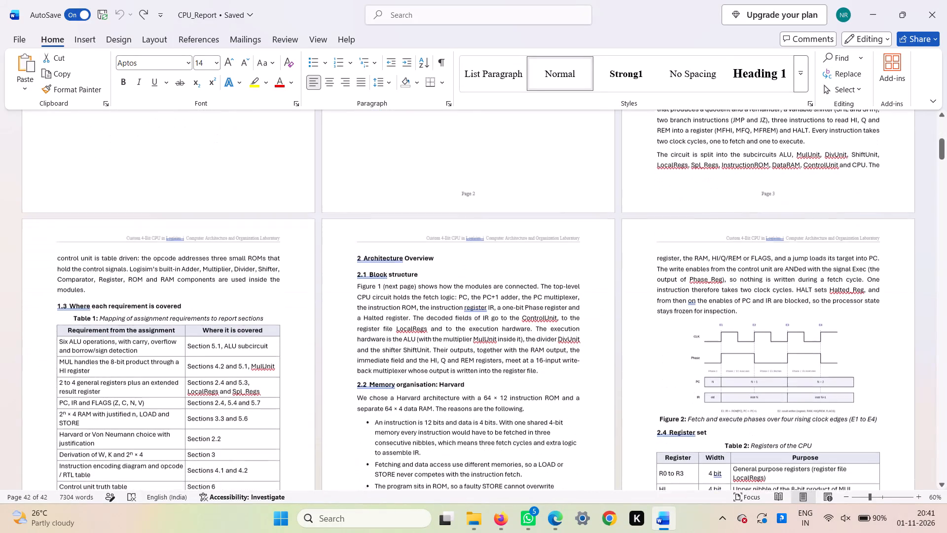
pyautogui.scroll(-6, 479, 330)
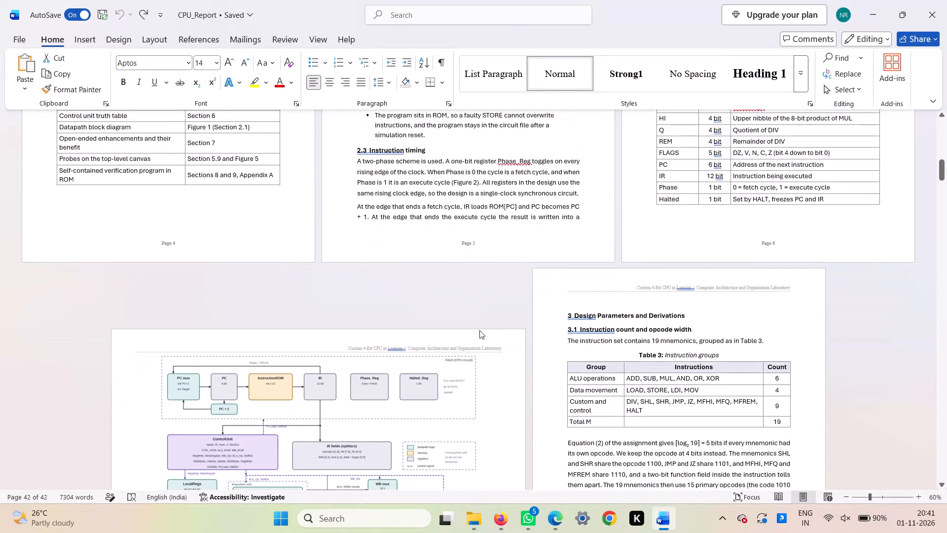
pyautogui.scroll(-1, 479, 330)
pyautogui.scroll(1, 479, 330)
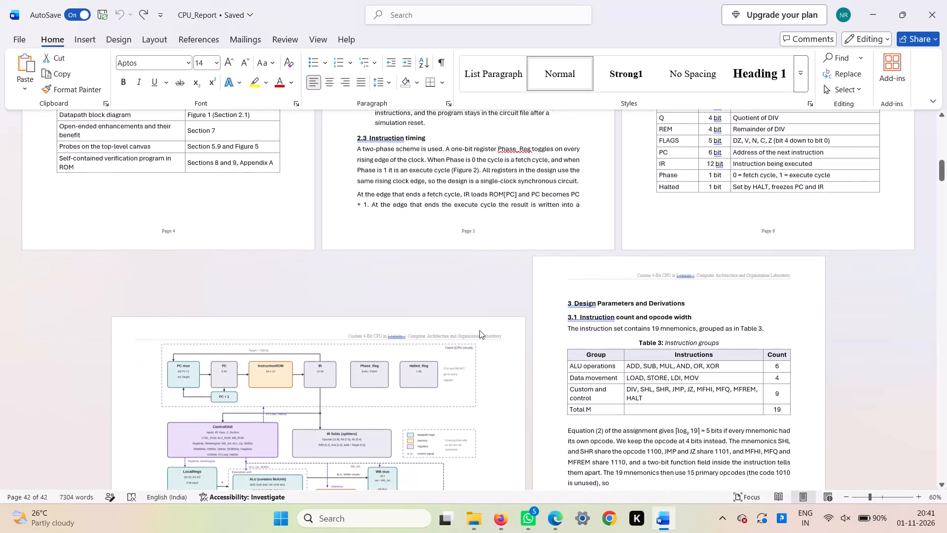
pyautogui.scroll(1, 479, 330)
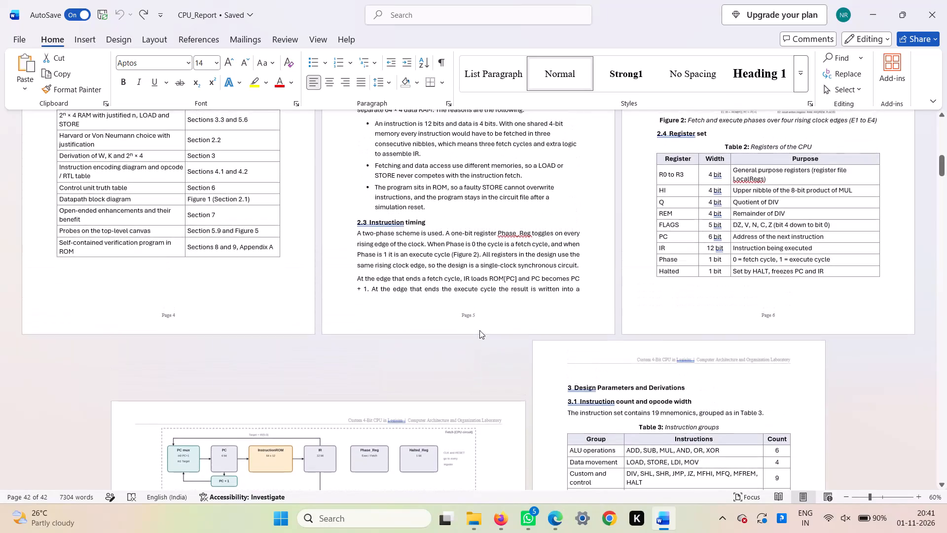
pyautogui.scroll(1, 479, 330)
pyautogui.scroll(-6, 479, 330)
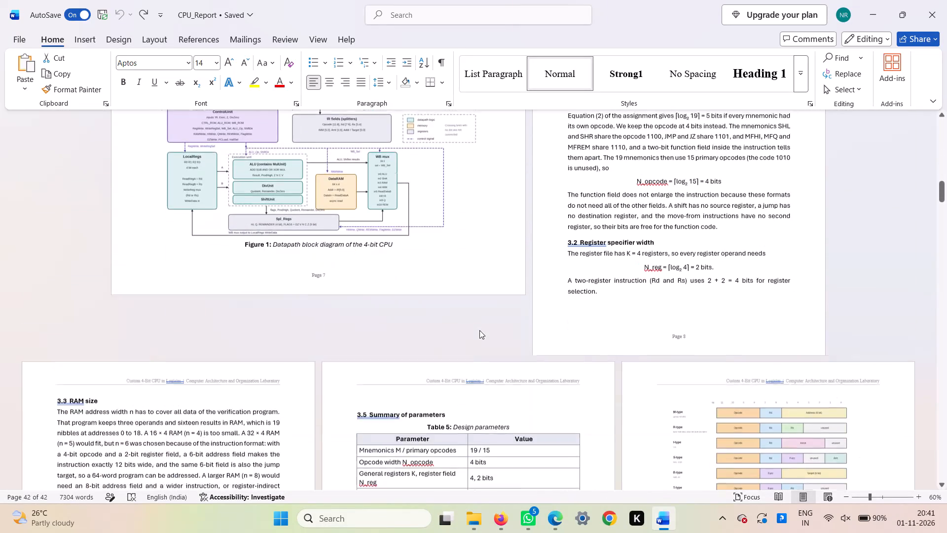
pyautogui.scroll(-6, 479, 330)
pyautogui.scroll(1, 479, 330)
pyautogui.scroll(-1, 479, 330)
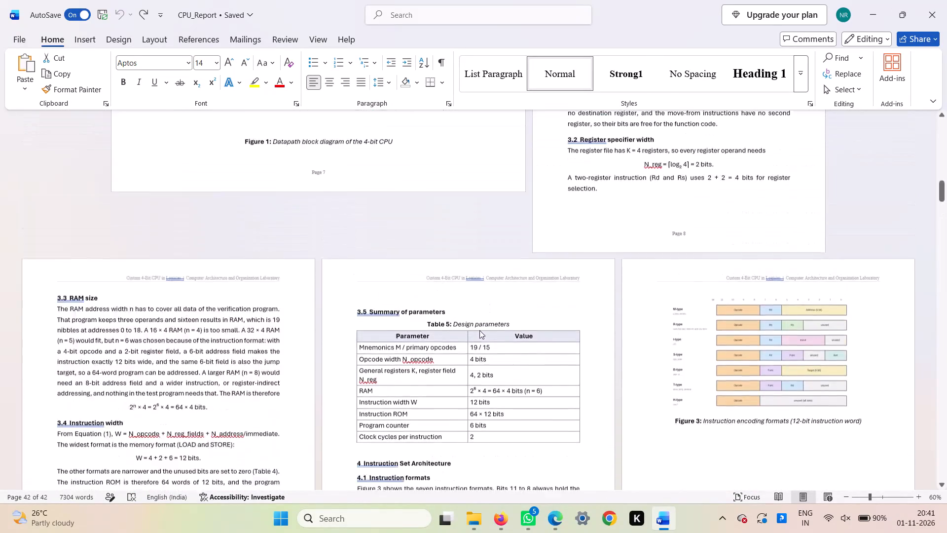
pyautogui.scroll(-11, 479, 330)
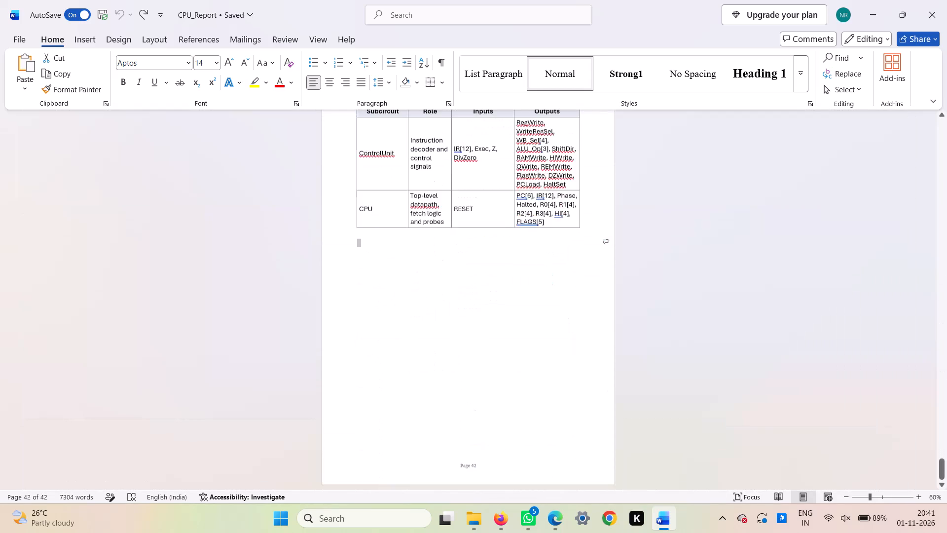
pyautogui.scroll(-3, 479, 330)
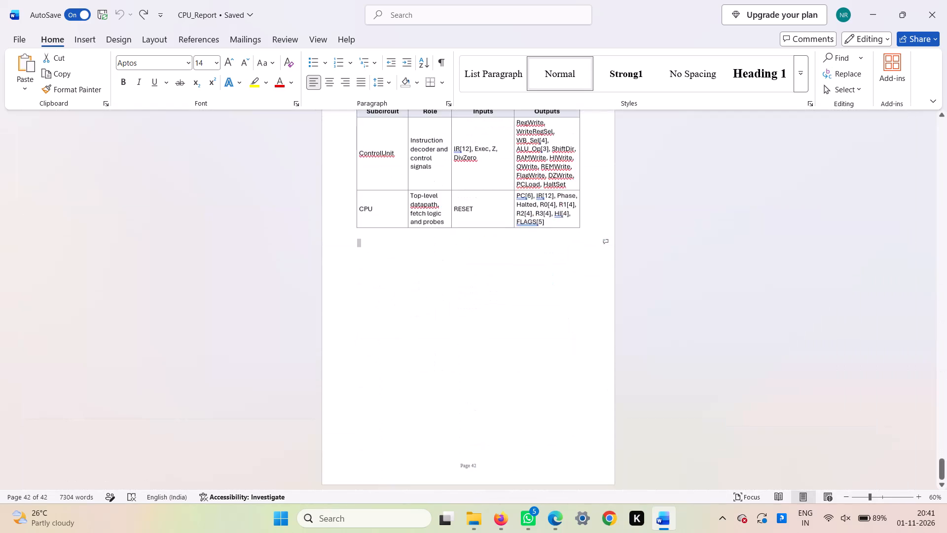
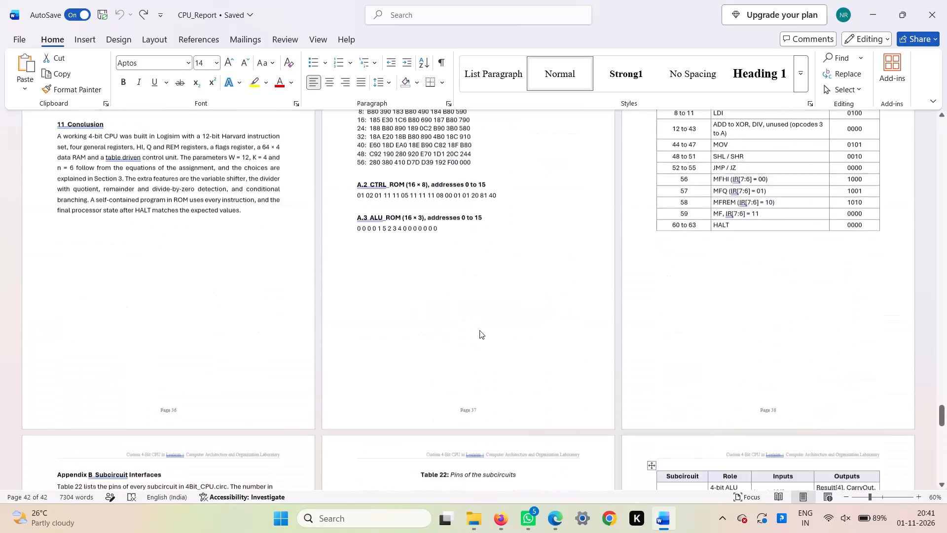
# Examine the page layout from section 8.4, Instruction coverage, through the conclusion and appendices to the end of page 42.
pyautogui.scroll(-1, 479, 330)
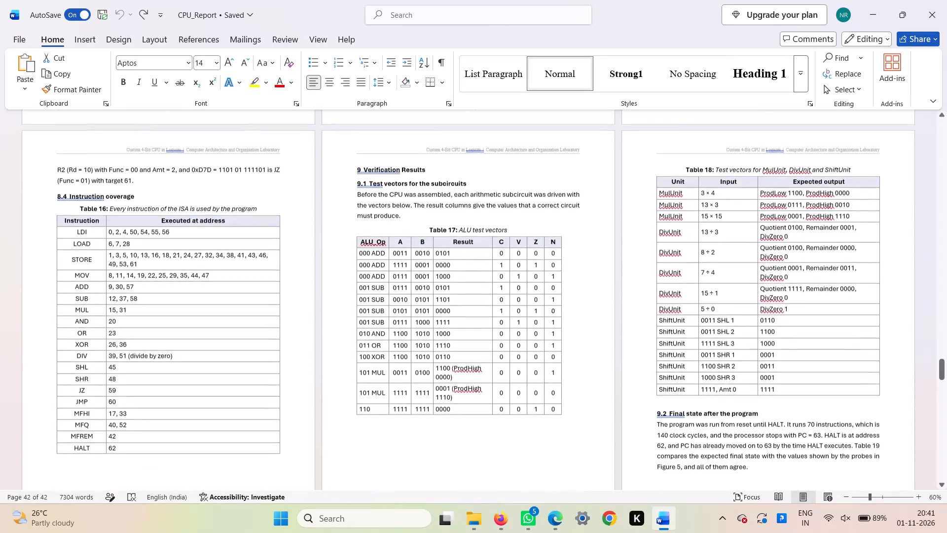
pyautogui.scroll(-9, 479, 330)
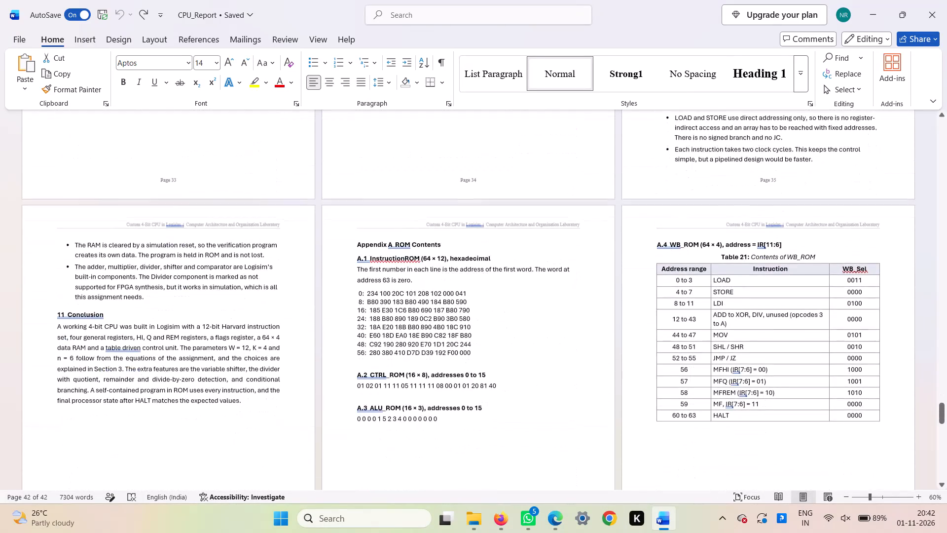
pyautogui.scroll(-20, 479, 330)
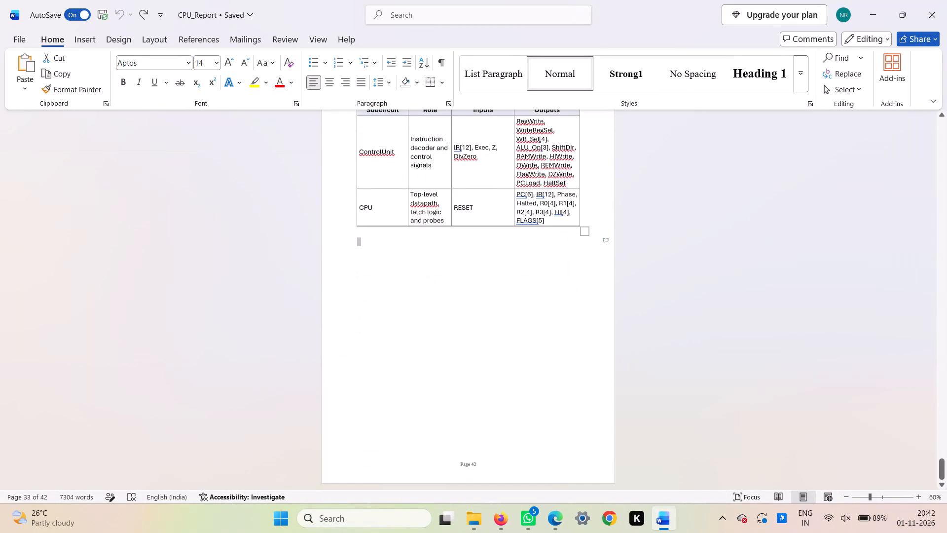
# Review the pages back through the verification program and sections 7 and 6 to the cover, and recheck sections 1 to 4.
pyautogui.scroll(3, 479, 330)
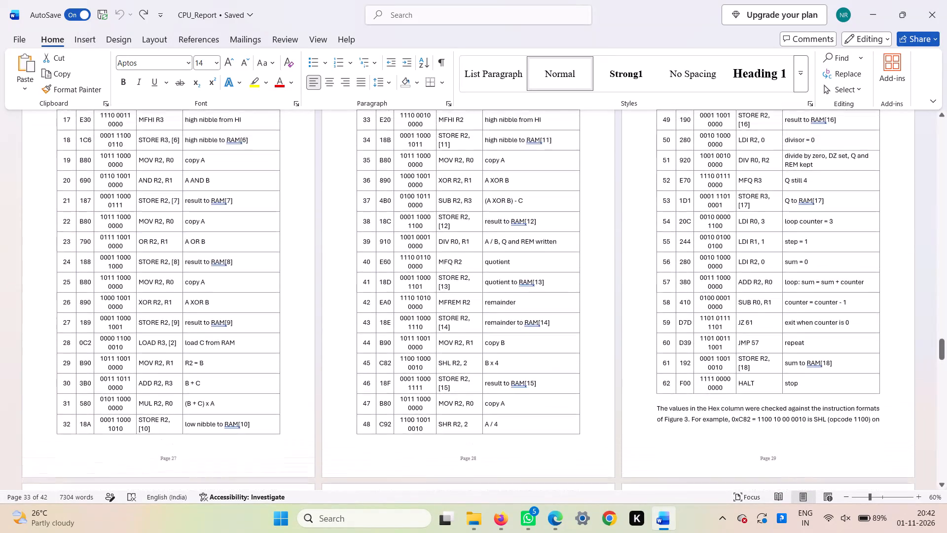
pyautogui.scroll(4, 479, 330)
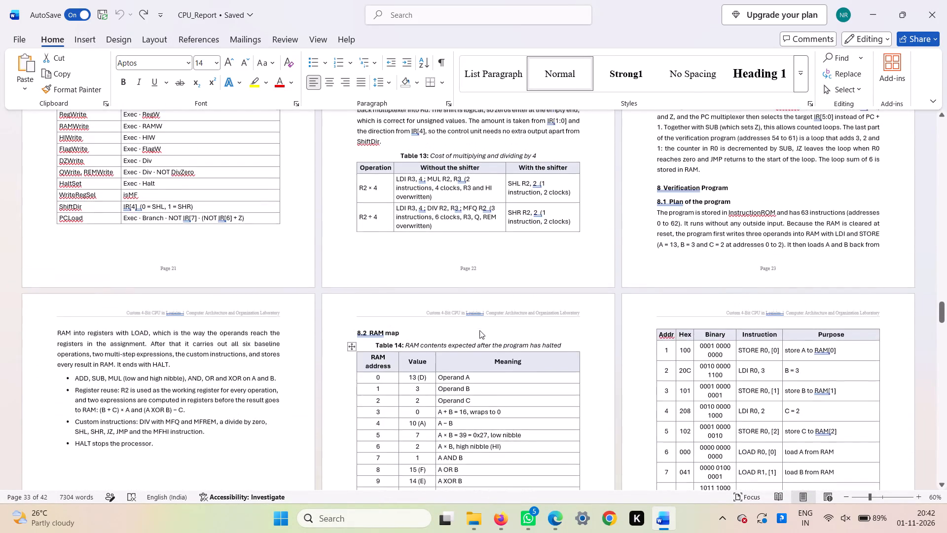
pyautogui.scroll(3, 479, 330)
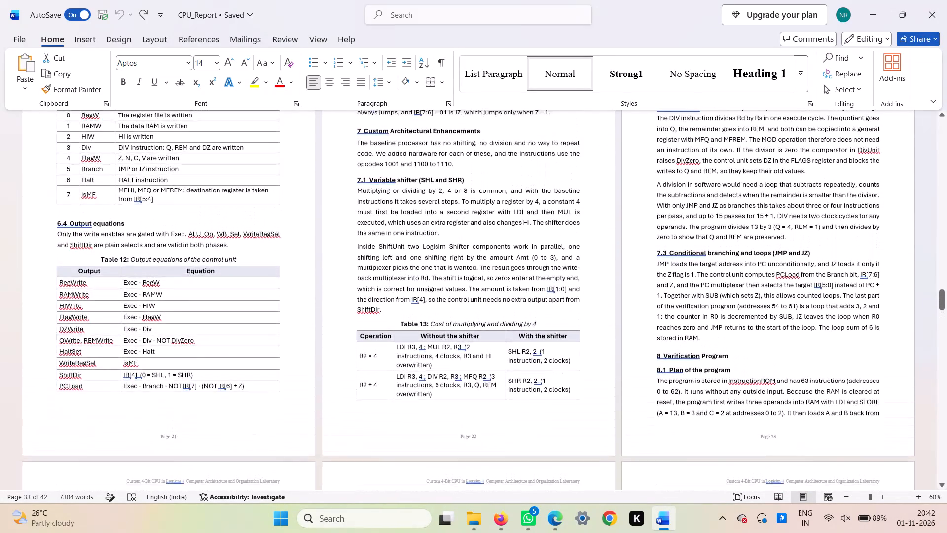
pyautogui.scroll(8, 479, 330)
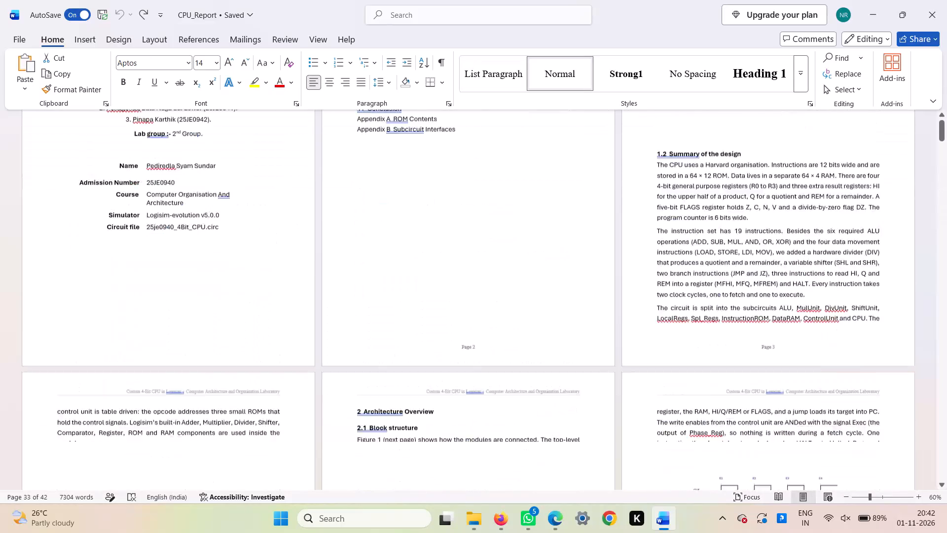
pyautogui.scroll(-1, 479, 330)
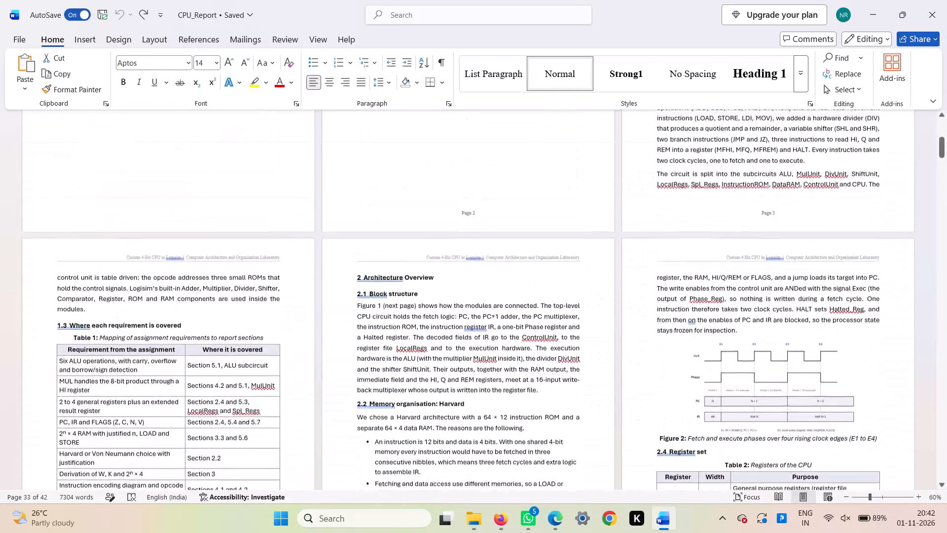
pyautogui.scroll(-1, 479, 330)
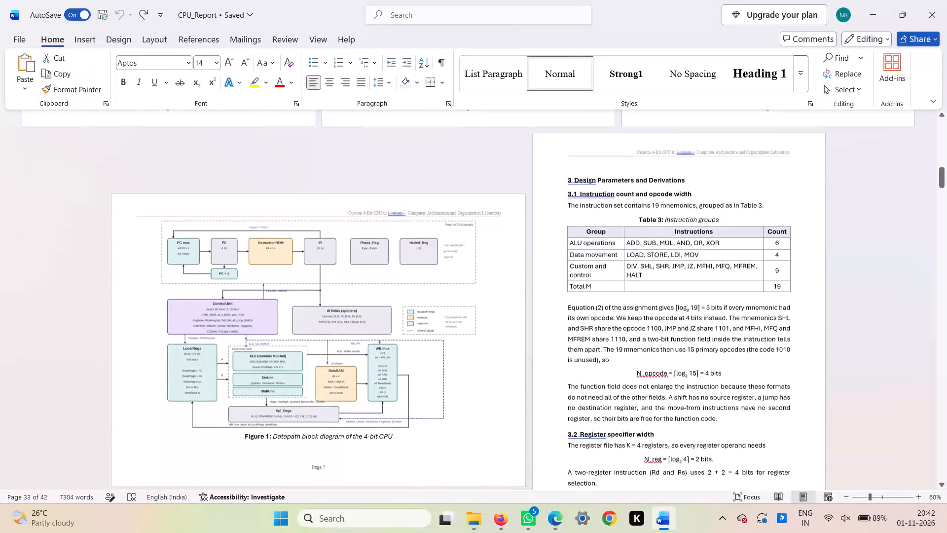
pyautogui.scroll(-2, 479, 330)
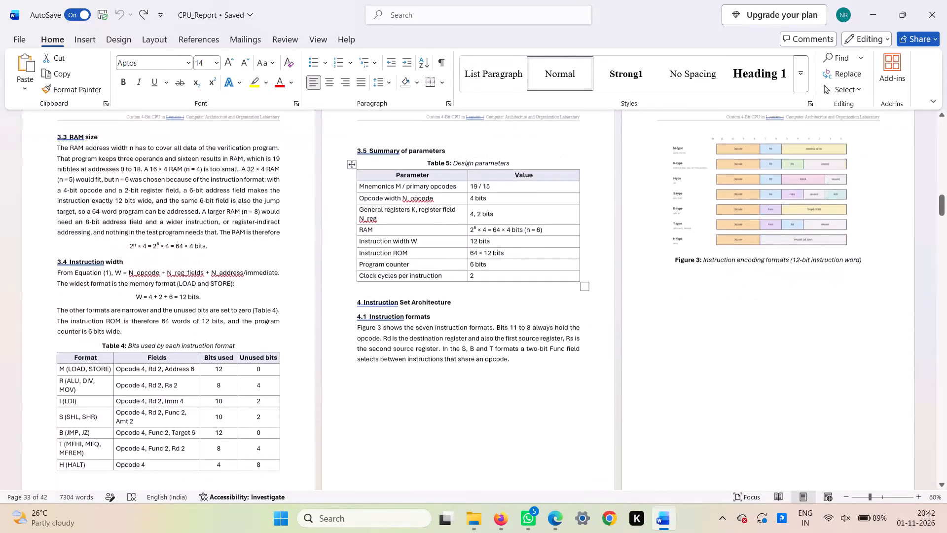
# Review the page layout, tables and figures from section 3.3, RAM size, through the hardware modules and control unit to section 8.2.
pyautogui.scroll(-5, 479, 330)
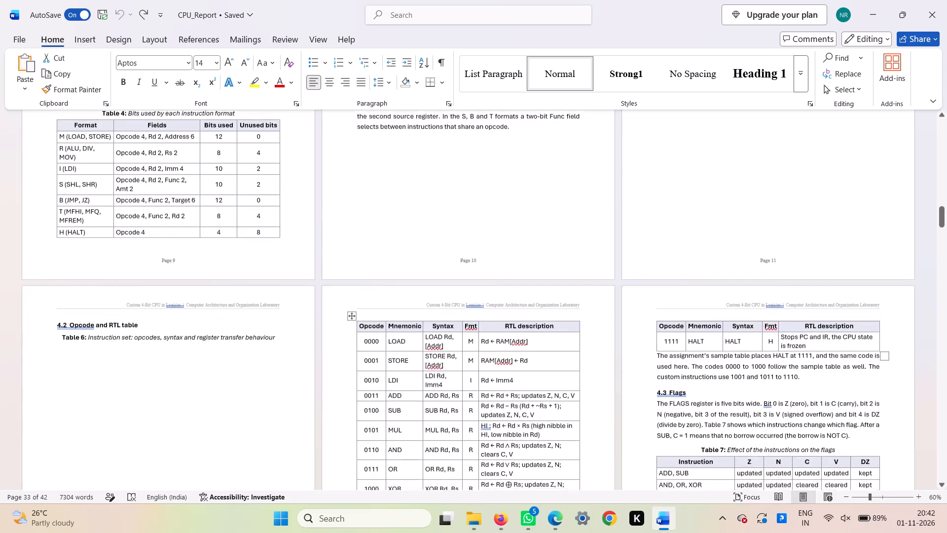
pyautogui.scroll(-7, 479, 330)
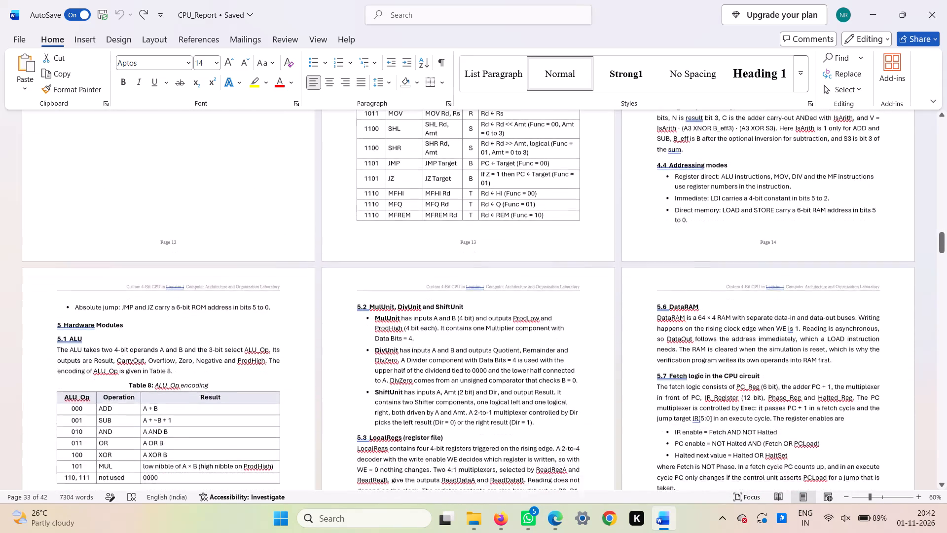
pyautogui.scroll(-3, 479, 330)
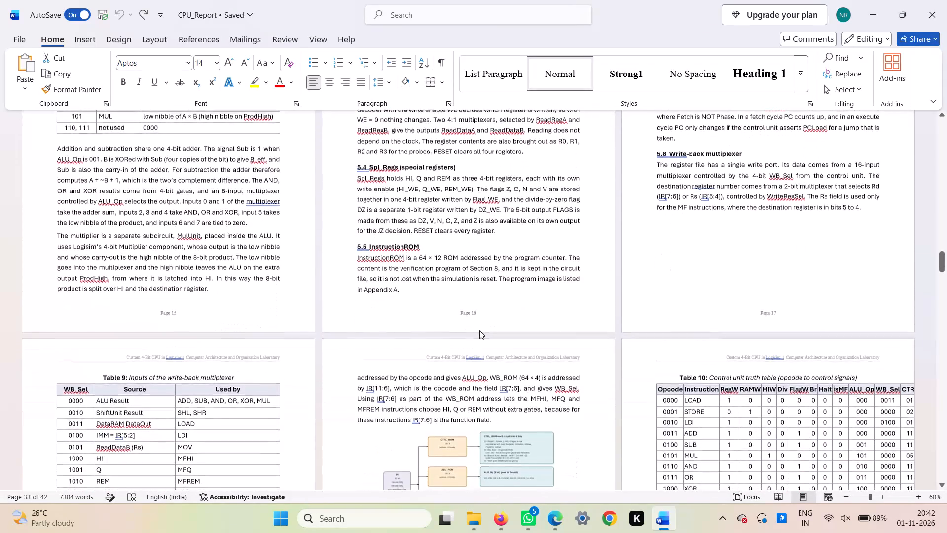
pyautogui.scroll(-7, 479, 330)
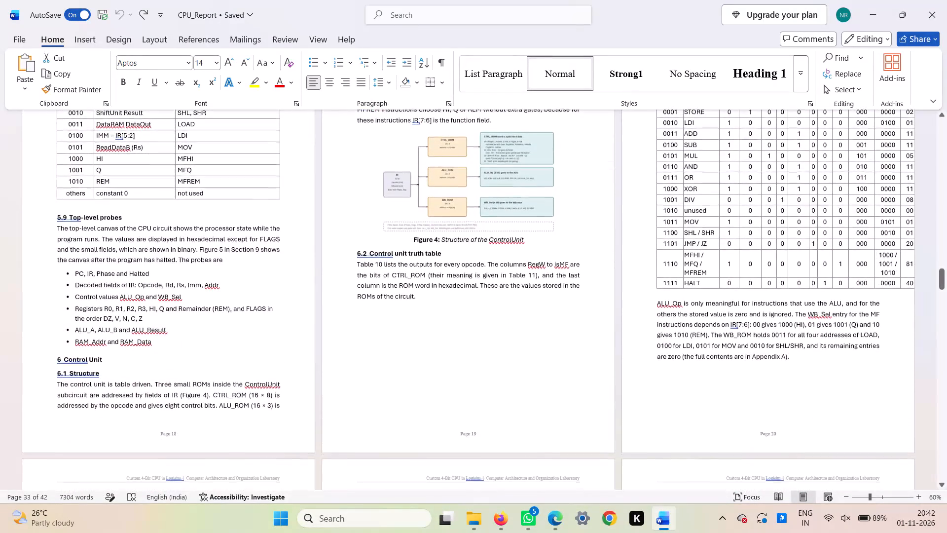
pyautogui.scroll(-8, 479, 330)
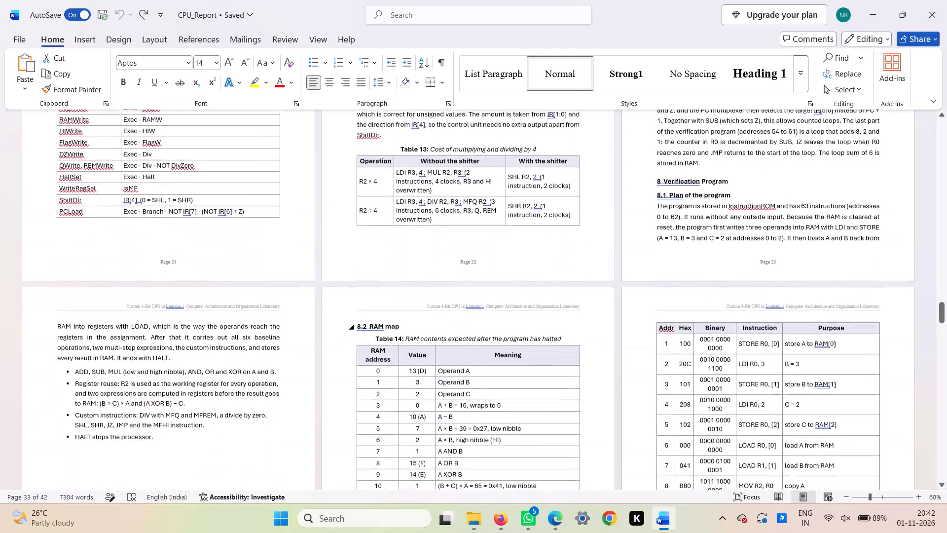
# Examine the pages from the section 8.3 program listing through the verification results and conclusion to the Appendix B subcircuit table.
pyautogui.scroll(-9, 479, 330)
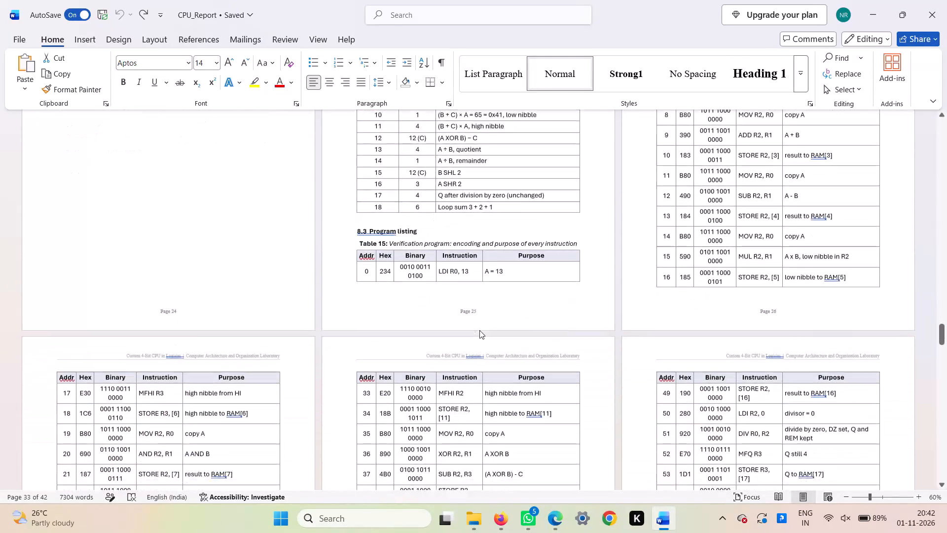
pyautogui.scroll(-9, 479, 330)
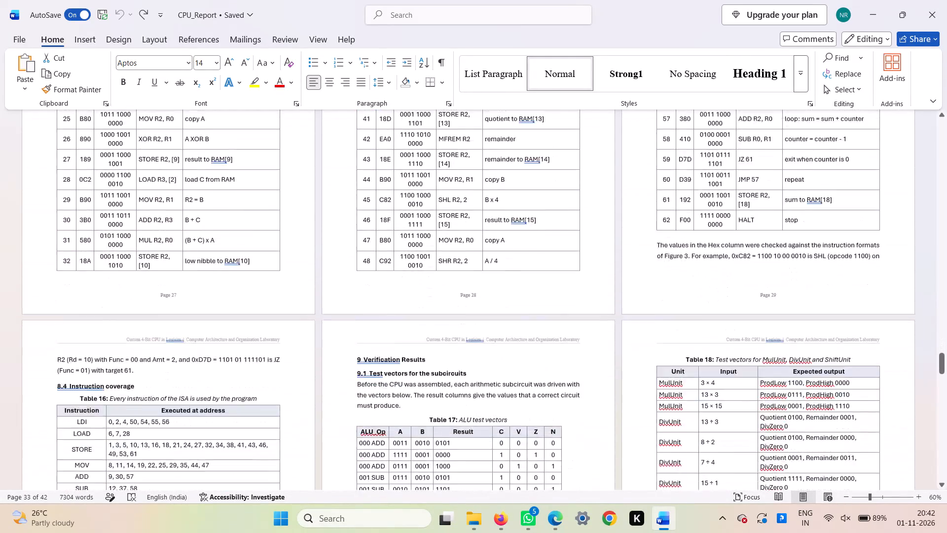
pyautogui.scroll(-6, 479, 330)
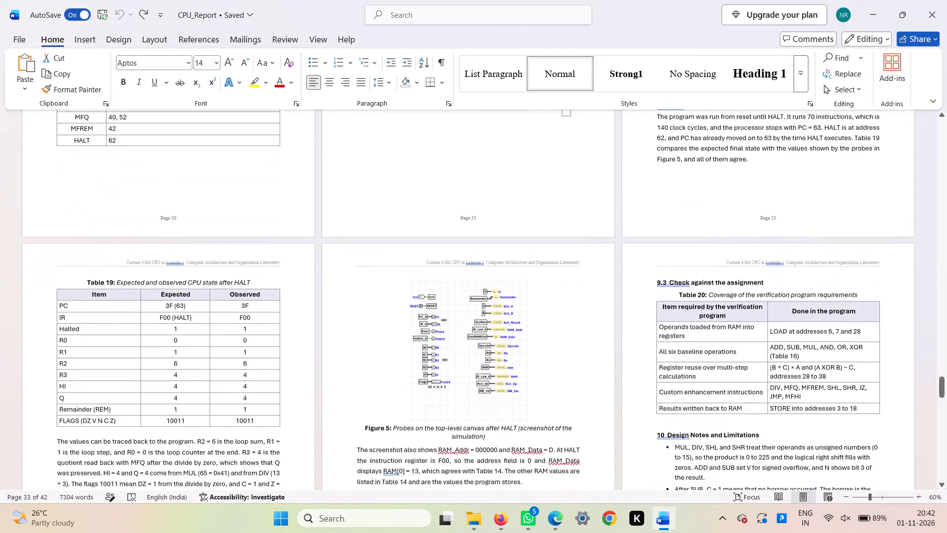
pyautogui.scroll(-10, 479, 330)
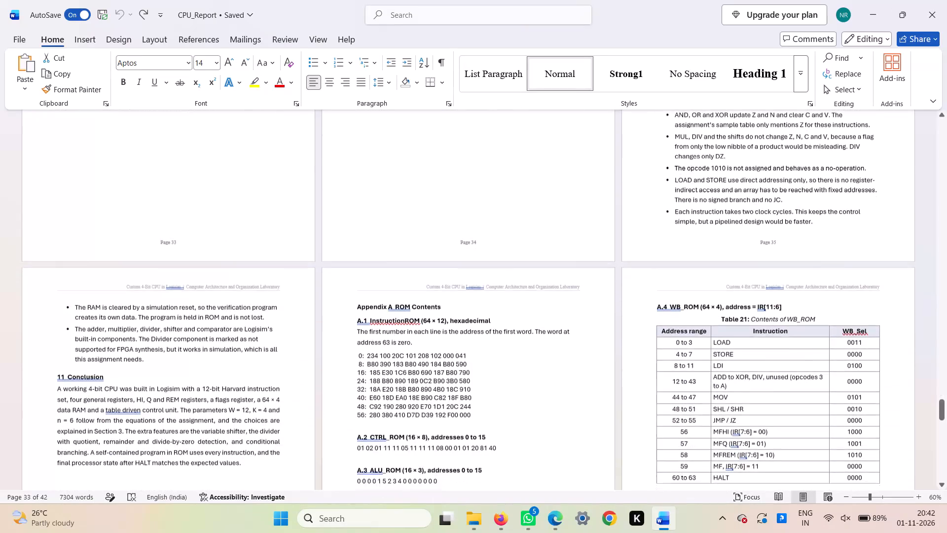
pyautogui.scroll(-4, 479, 330)
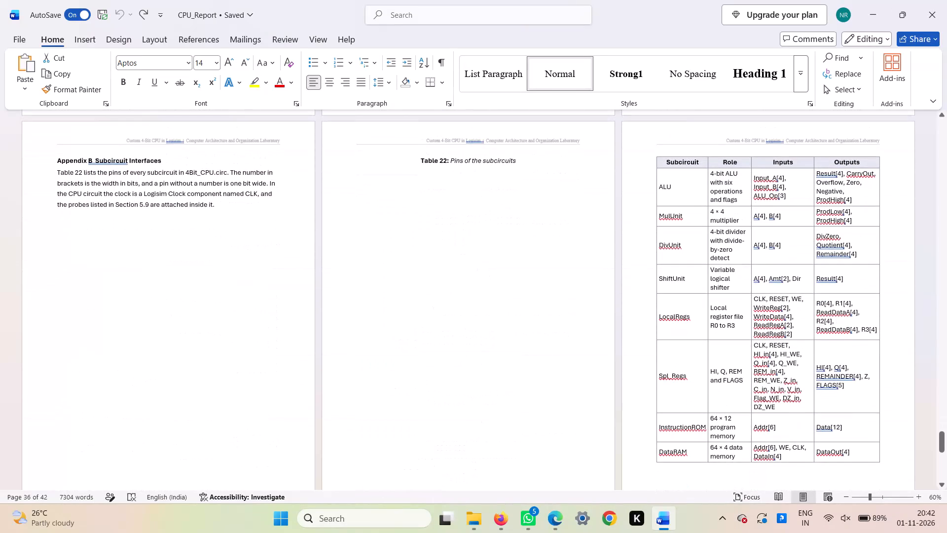
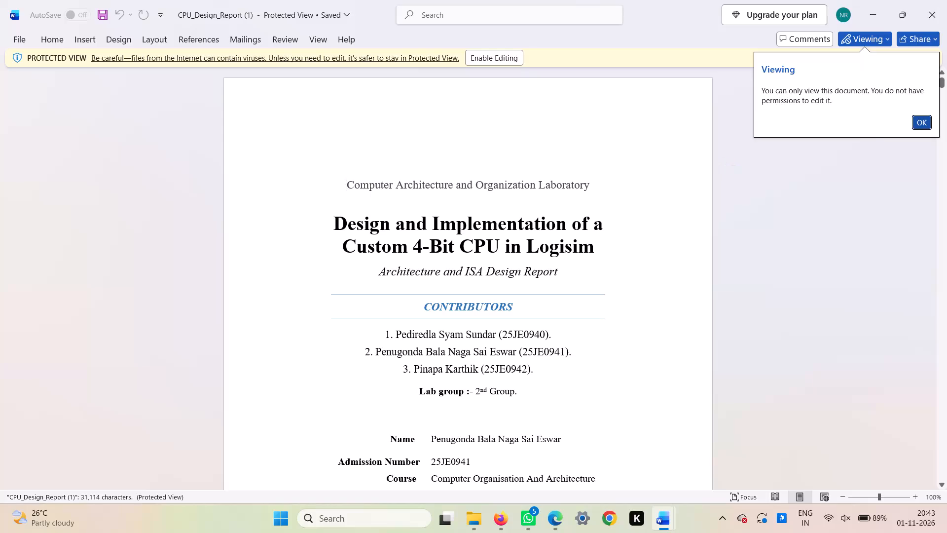
# Dismiss the Viewing notice shown over the CPU_Design_Report (1) document.
pyautogui.click(920, 122)
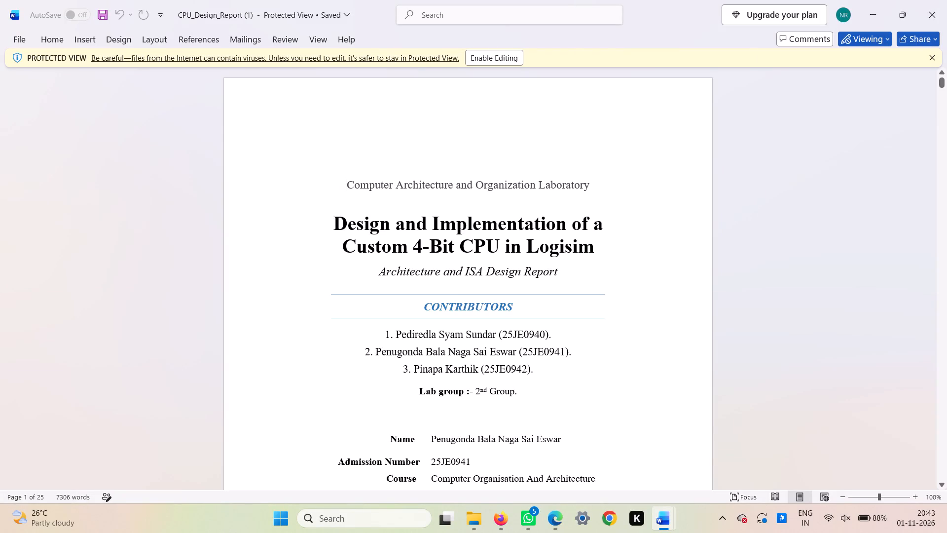
# Look through the CPU_Design_Report (1) document from its cover to the last page, and minimise its window.
pyautogui.scroll(-12, 560, 322)
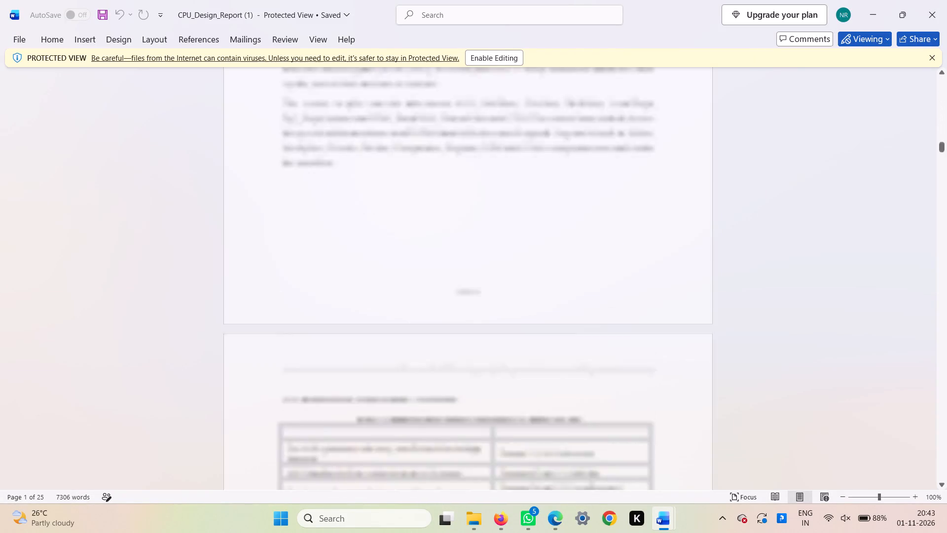
pyautogui.scroll(-9, 560, 322)
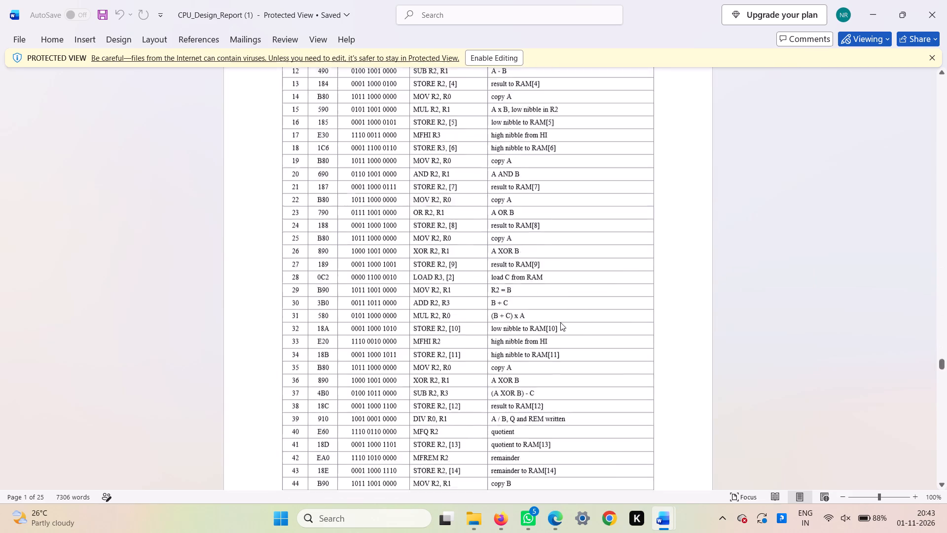
pyautogui.scroll(-9, 560, 322)
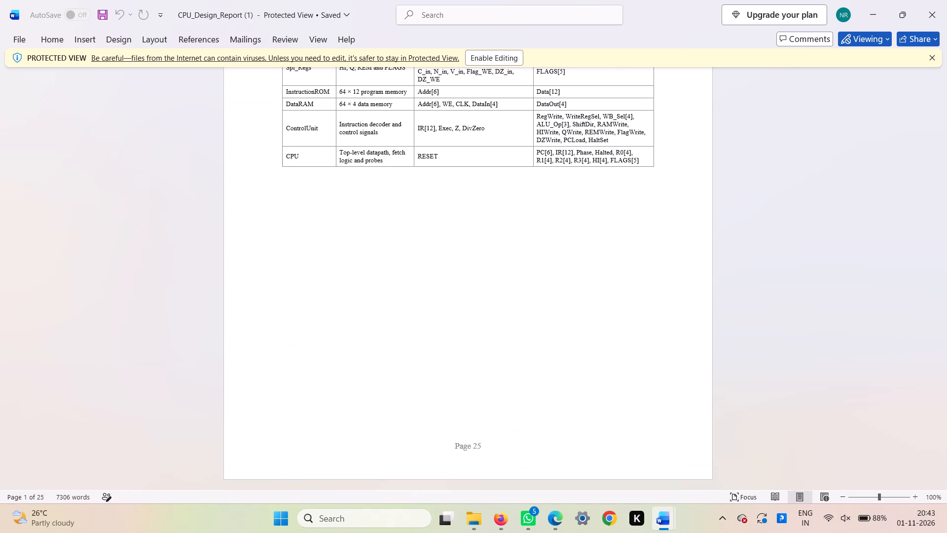
pyautogui.click(871, 19)
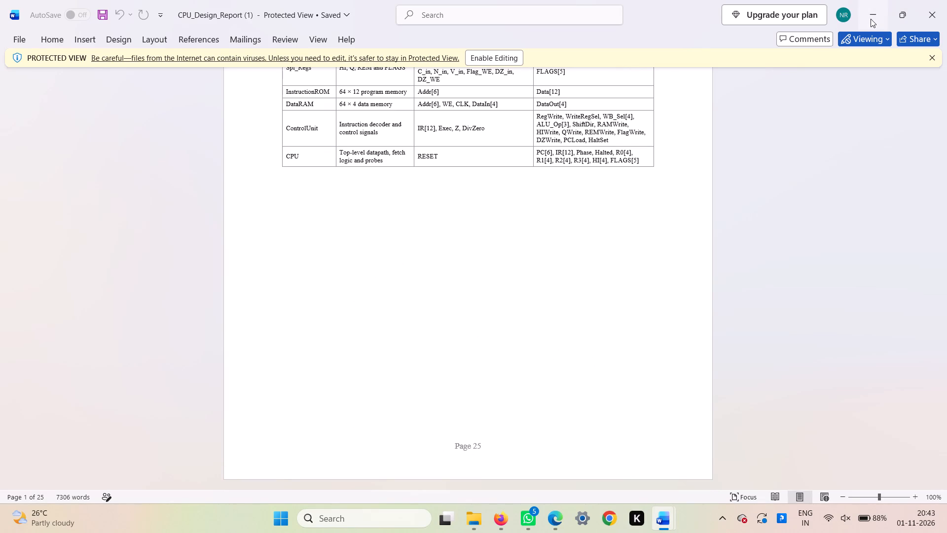
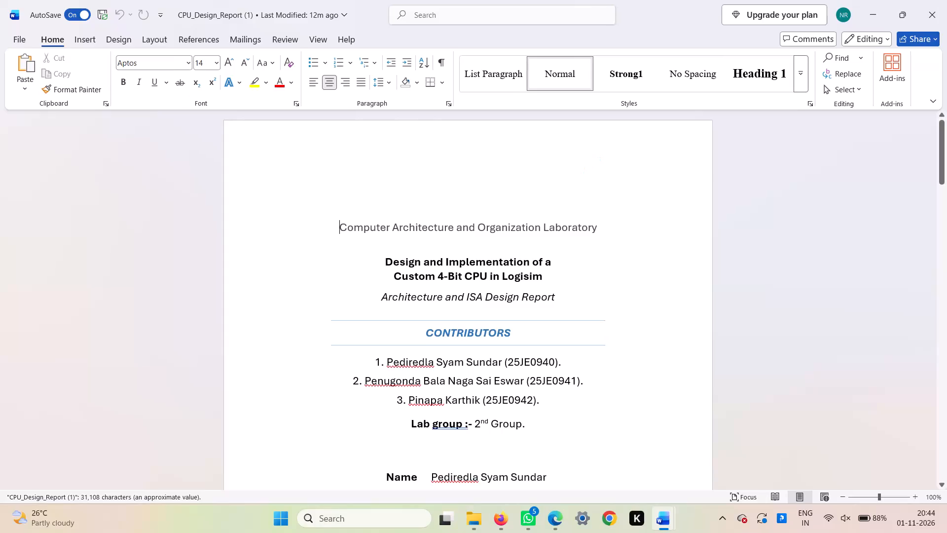
# Skim the CPU_Design_Report (1) document from its cover towards the last pages and back to the cover.
pyautogui.scroll(-6, 509, 248)
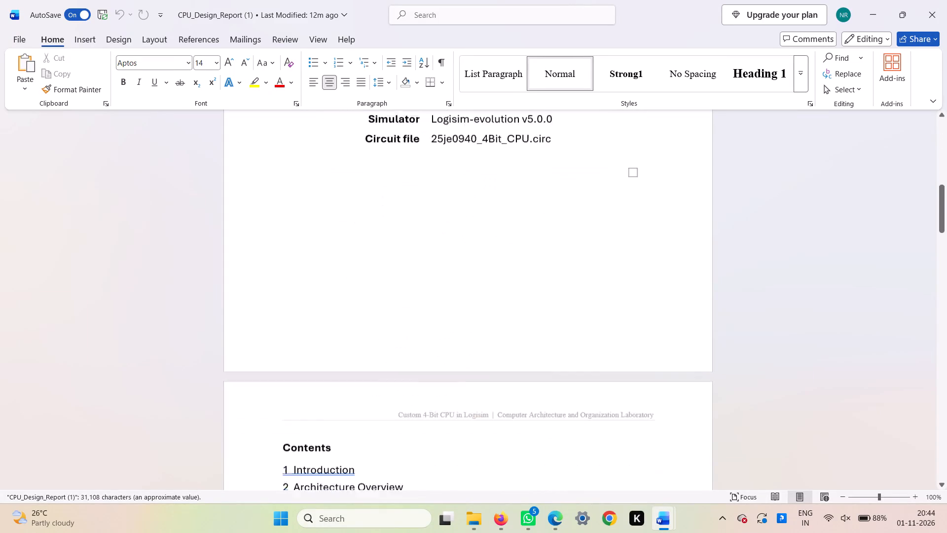
pyautogui.scroll(-8, 509, 248)
pyautogui.scroll(-20, 509, 248)
pyautogui.scroll(-20, 509, 248)
pyautogui.scroll(-14, 509, 248)
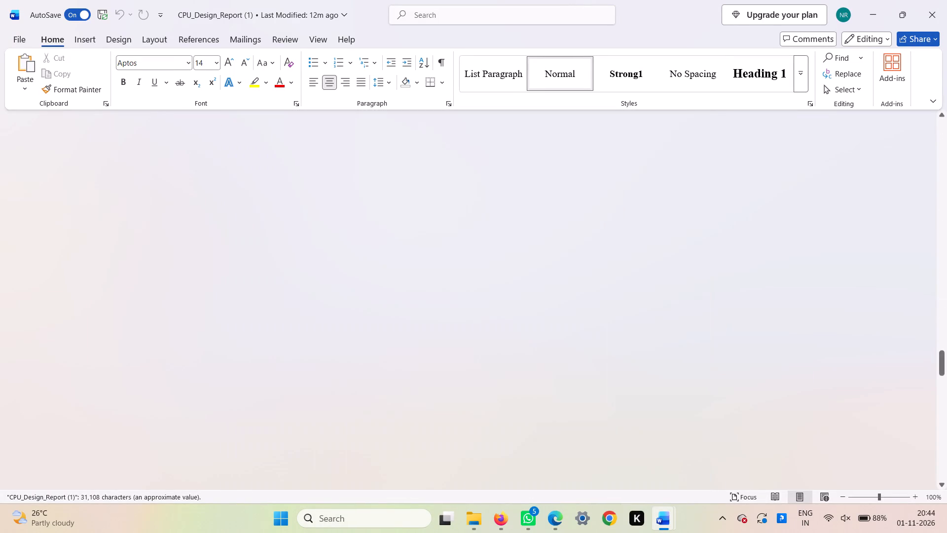
pyautogui.scroll(-20, 509, 248)
pyautogui.scroll(-20, 509, 248)
pyautogui.scroll(-20, 509, 248)
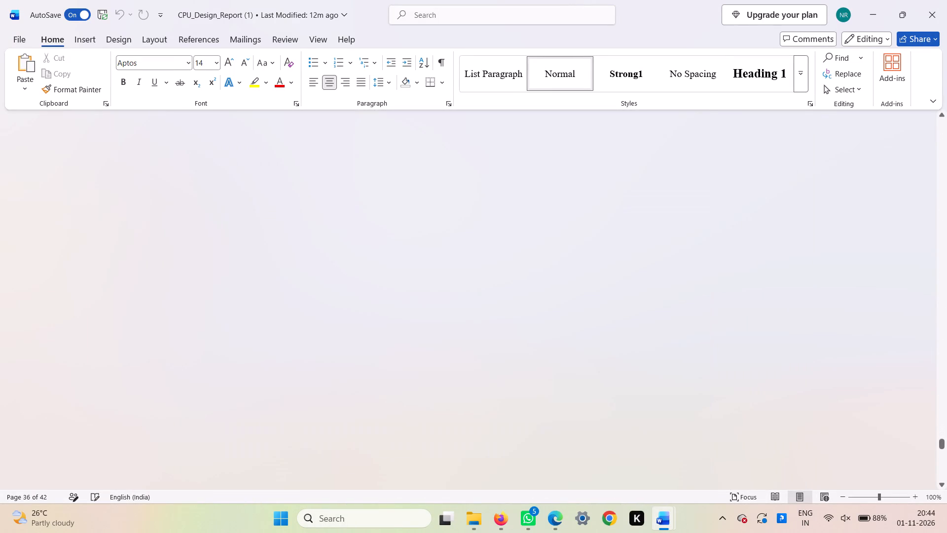
pyautogui.scroll(-20, 509, 248)
pyautogui.scroll(-20, 509, 248)
pyautogui.scroll(-5, 509, 248)
pyautogui.scroll(15, 509, 248)
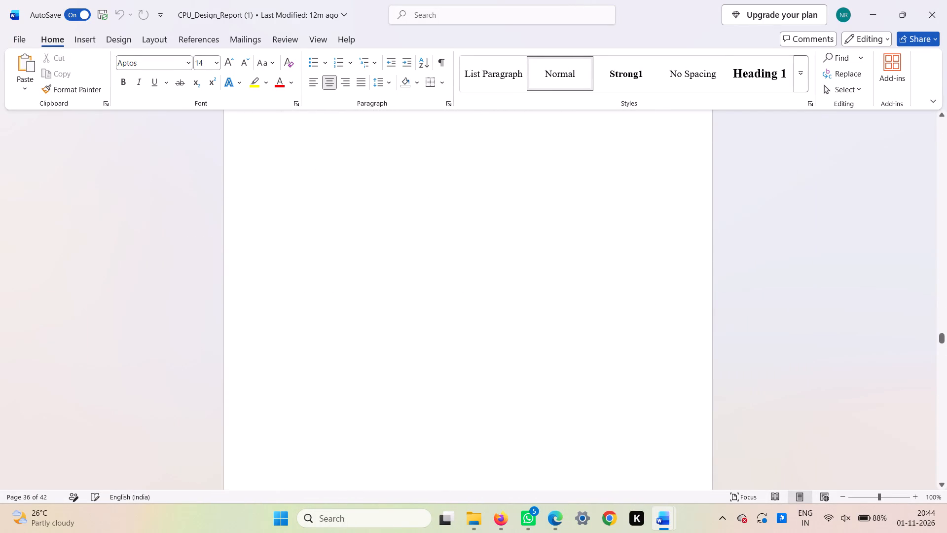
pyautogui.scroll(20, 509, 248)
pyautogui.scroll(5, 509, 248)
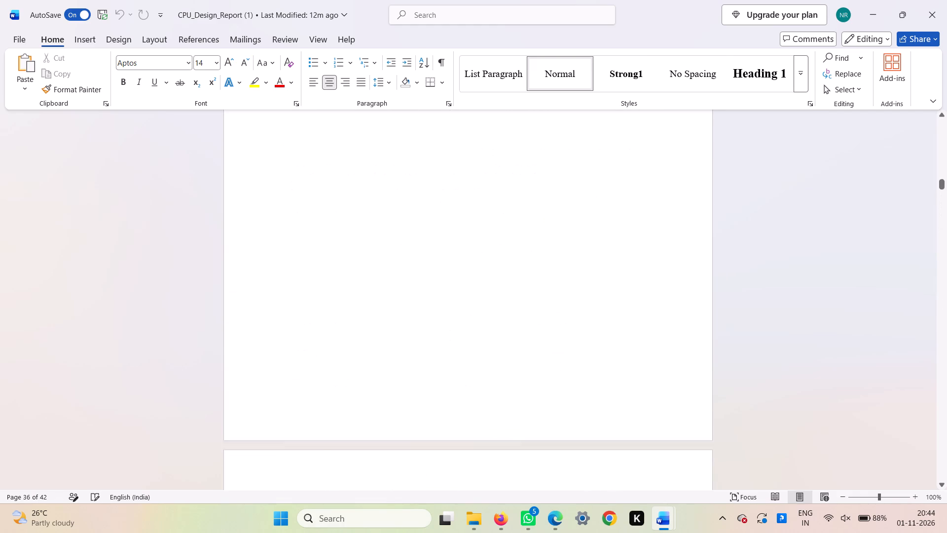
pyautogui.scroll(20, 509, 248)
pyautogui.scroll(2, 509, 248)
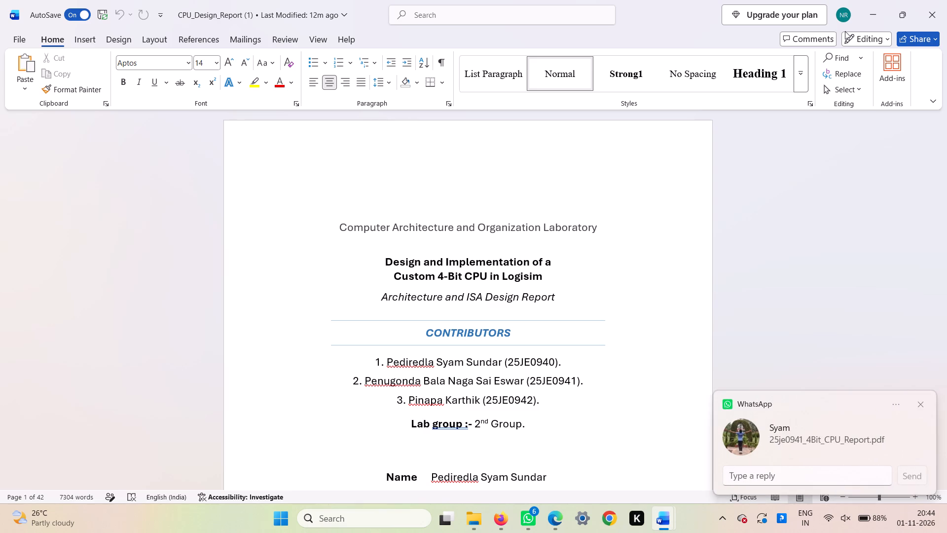
# Minimise the CPU_Design_Report (1) window and the CPU_Report window behind it.
pyautogui.click(874, 0)
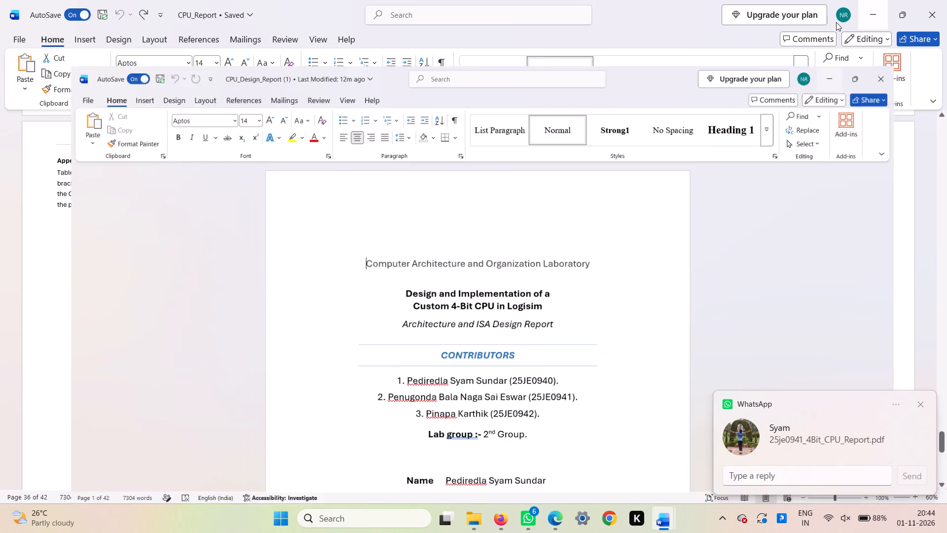
pyautogui.click(881, 16)
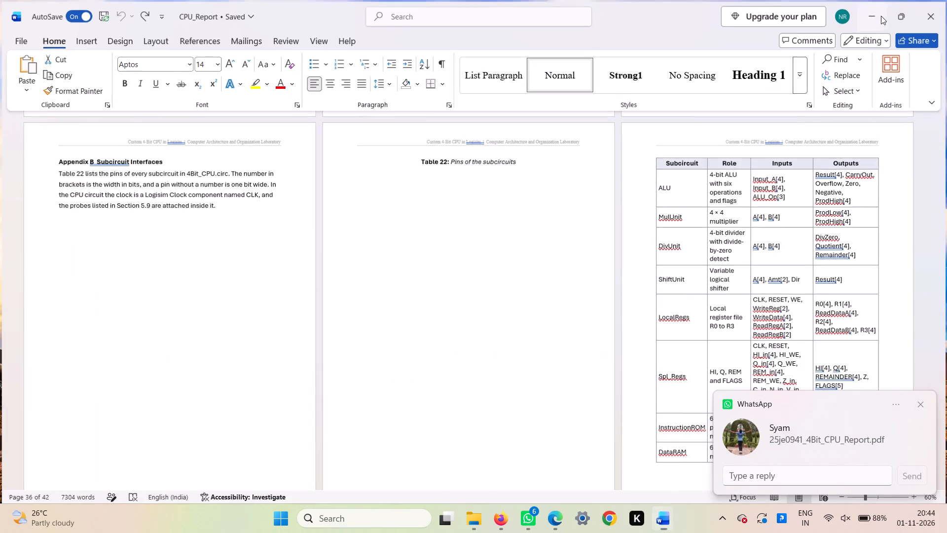
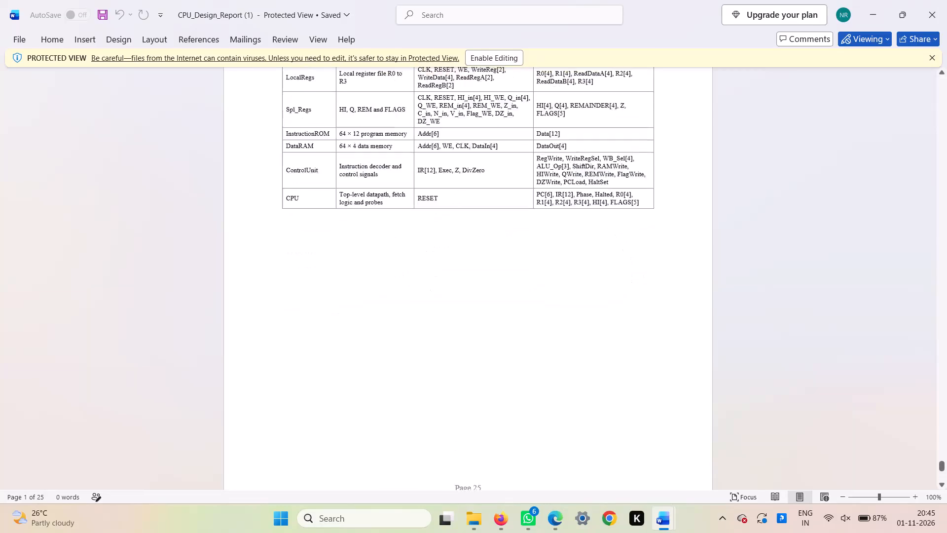
# Go back to the cover of CPU_Design_Report (1), check the contributor and name details, and minimise its window.
pyautogui.scroll(20, 420, 335)
pyautogui.scroll(1, 420, 335)
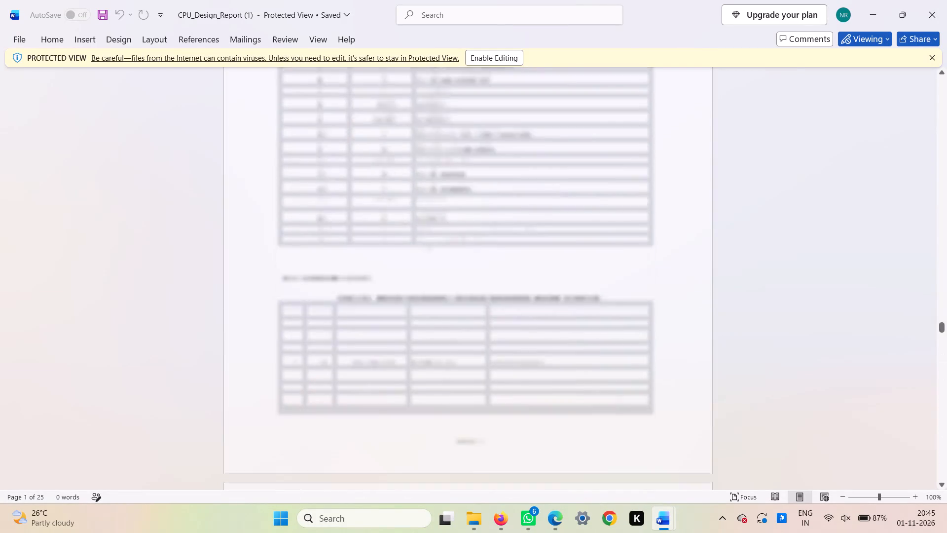
pyautogui.scroll(18, 420, 335)
pyautogui.hscroll(3, 420, 335)
pyautogui.scroll(5, 420, 335)
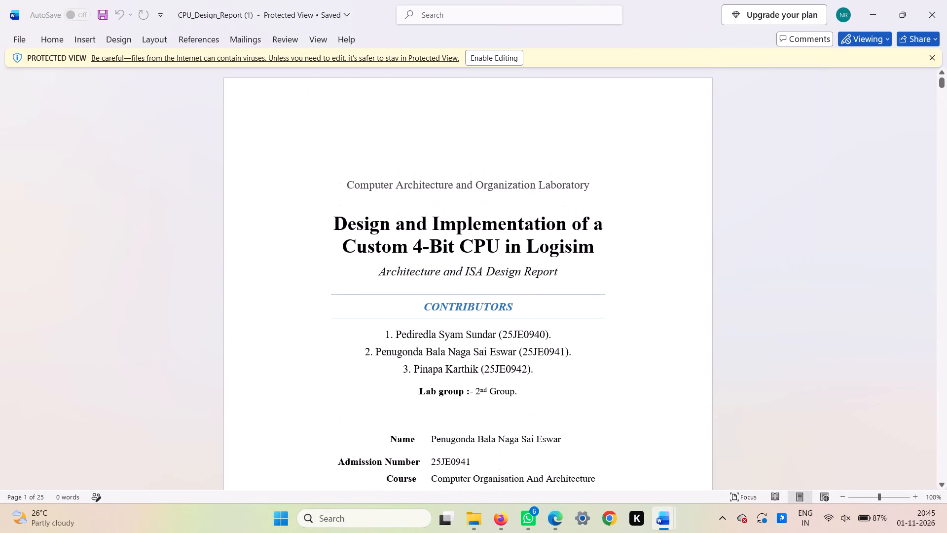
pyautogui.scroll(-3, 420, 335)
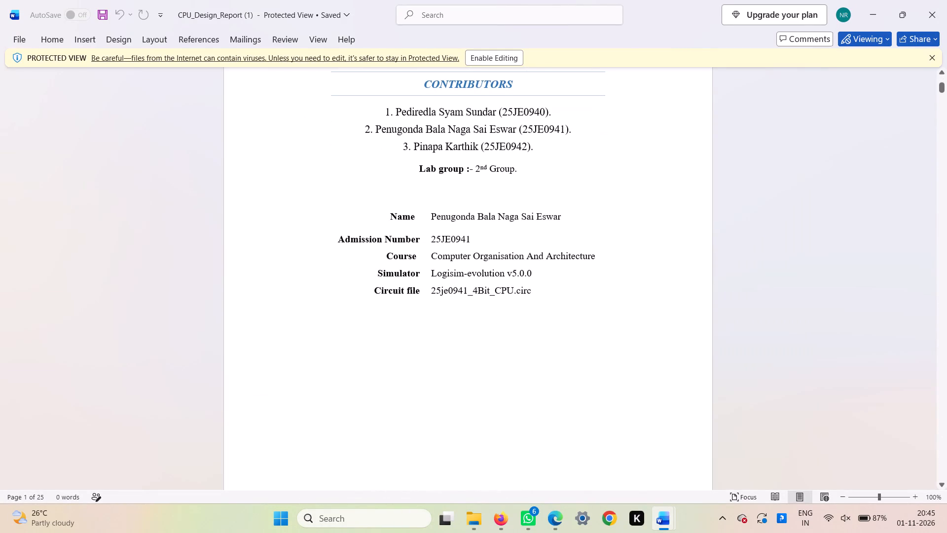
pyautogui.click(570, 218)
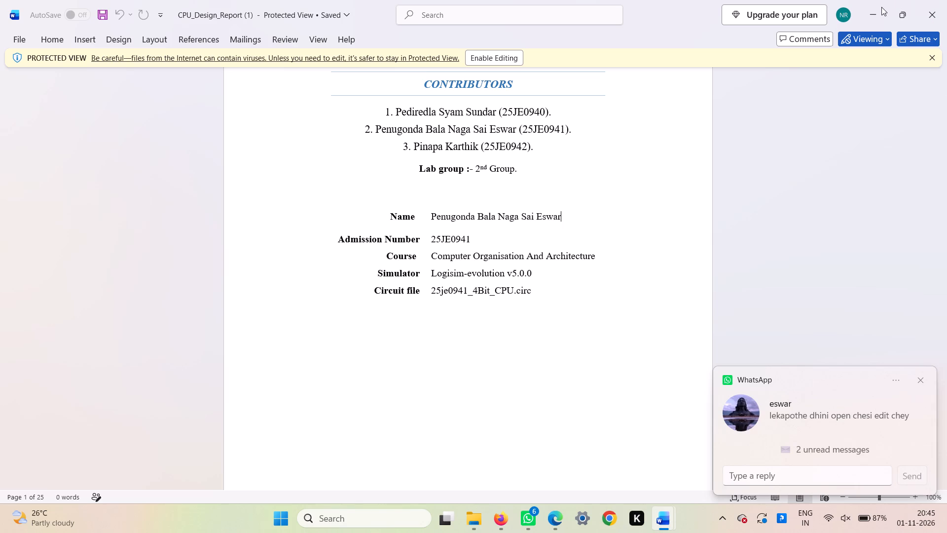
pyautogui.click(867, 19)
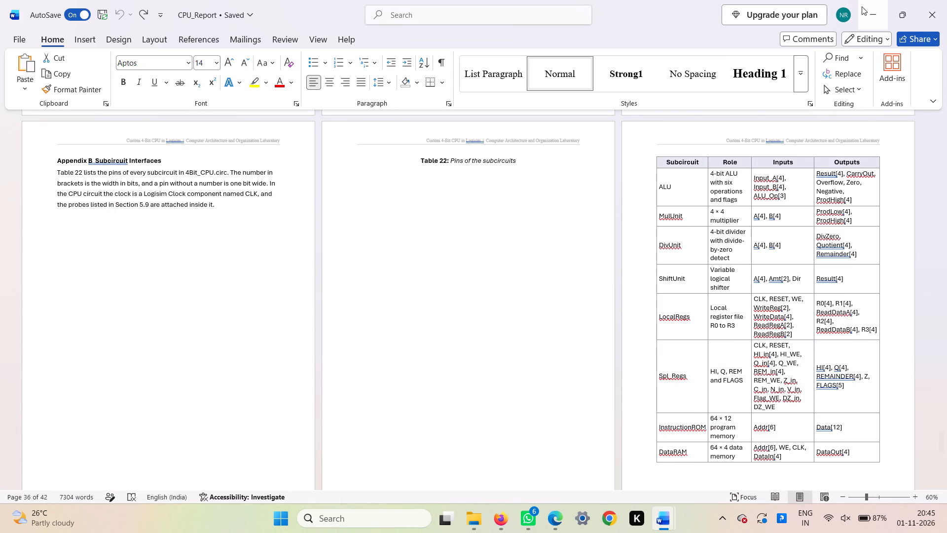
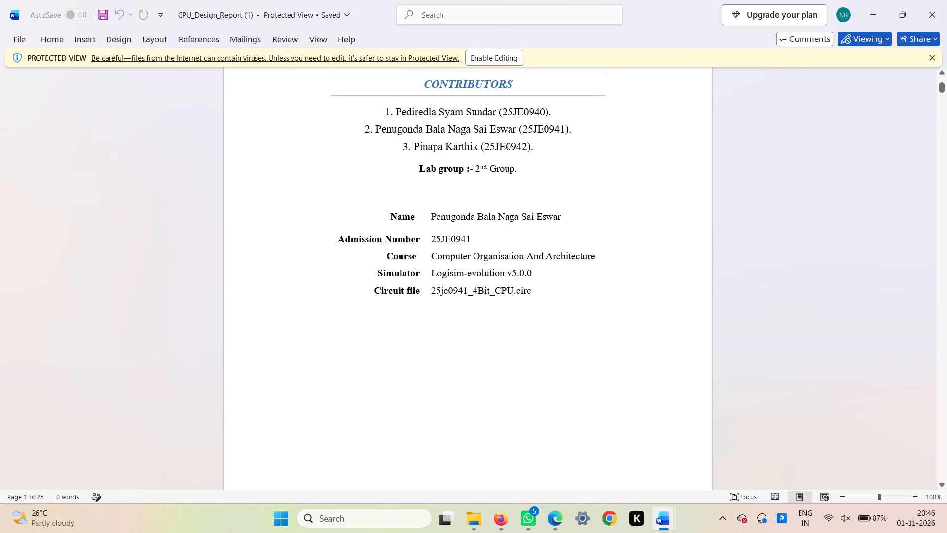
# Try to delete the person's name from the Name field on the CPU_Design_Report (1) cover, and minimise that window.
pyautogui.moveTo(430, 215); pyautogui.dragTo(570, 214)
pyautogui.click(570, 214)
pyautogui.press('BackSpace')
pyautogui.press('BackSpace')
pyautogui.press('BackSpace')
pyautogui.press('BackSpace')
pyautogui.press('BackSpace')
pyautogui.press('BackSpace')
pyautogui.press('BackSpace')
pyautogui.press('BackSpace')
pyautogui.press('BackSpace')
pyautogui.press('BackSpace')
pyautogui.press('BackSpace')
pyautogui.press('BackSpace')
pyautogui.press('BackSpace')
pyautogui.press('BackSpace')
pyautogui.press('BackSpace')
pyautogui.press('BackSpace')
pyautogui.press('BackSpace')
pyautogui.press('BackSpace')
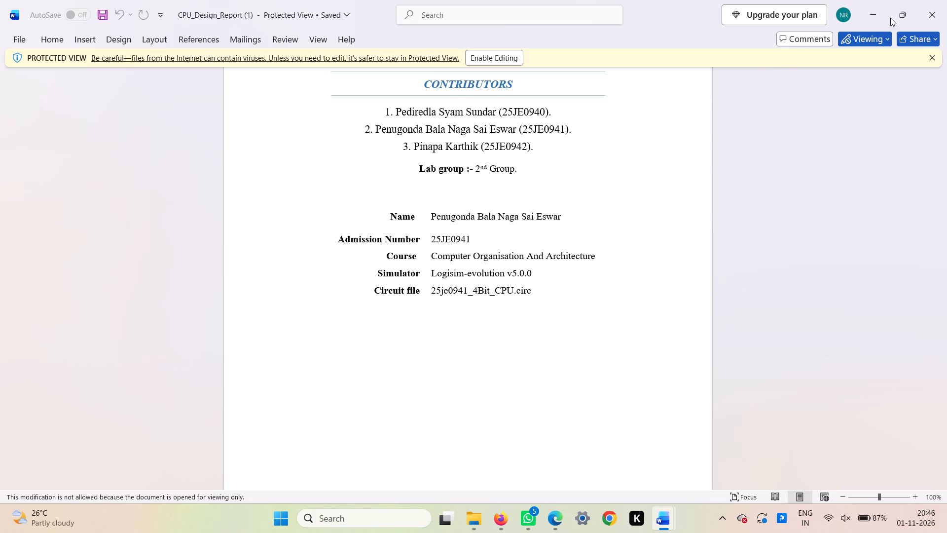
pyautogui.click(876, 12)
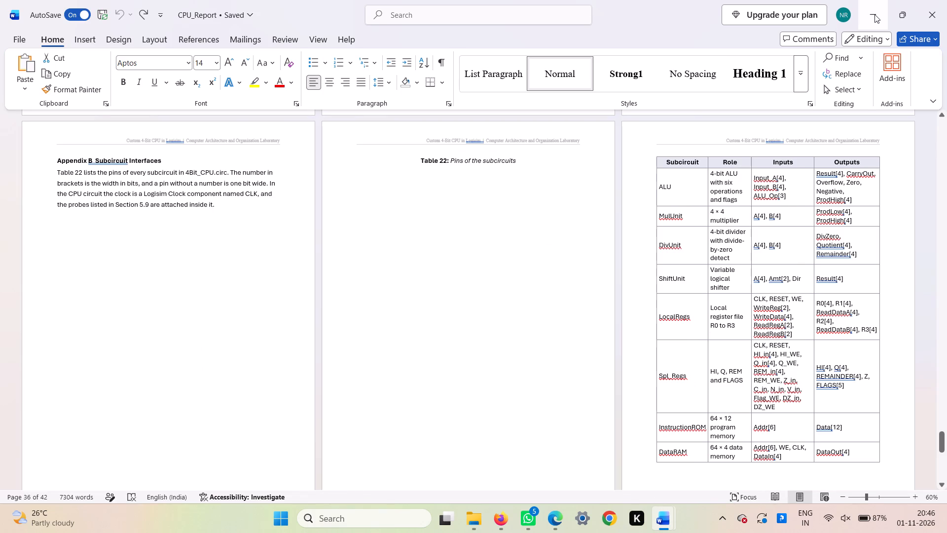
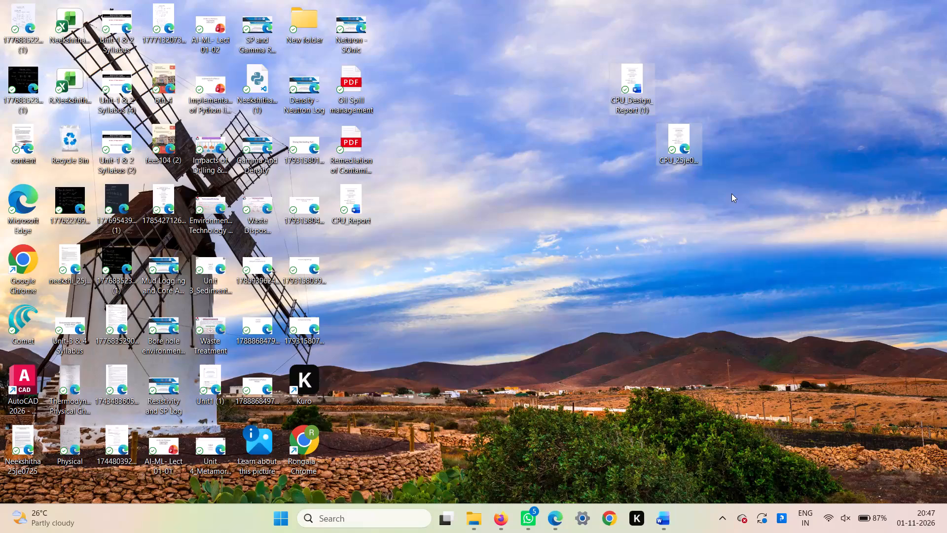
# Delete the exported CPU report PDF from the desktop and try to delete the CPU_Design_Report (1) document with it.
pyautogui.press('Delete')
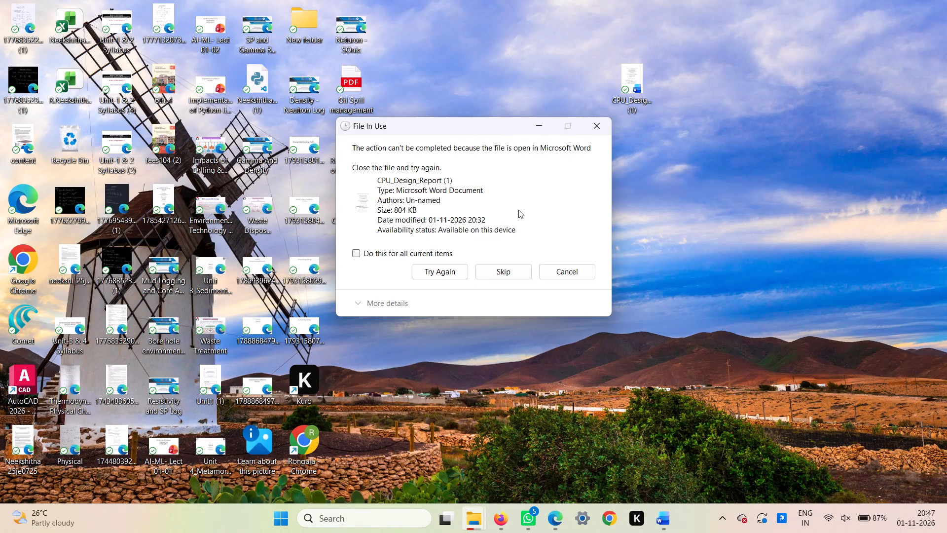
pyautogui.click(585, 122)
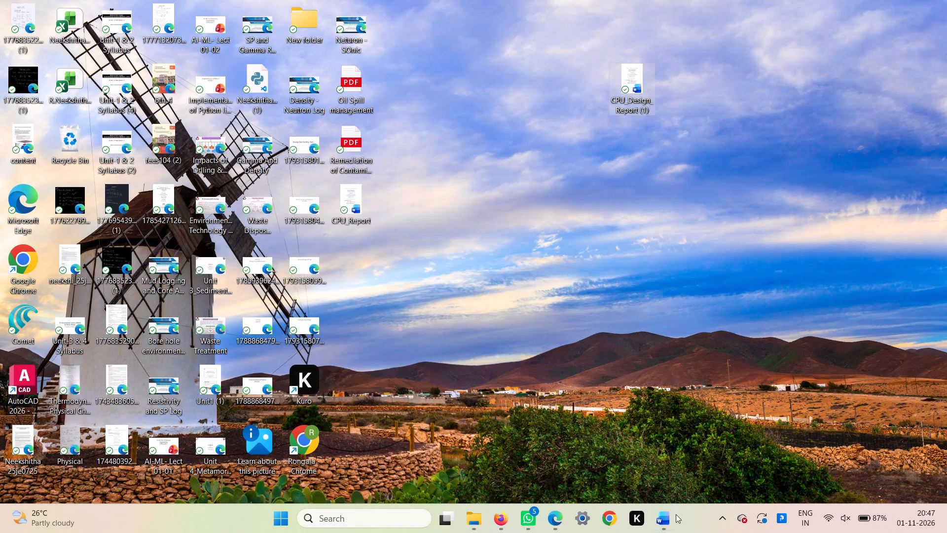
# Close both open CPU_Design_Report document windows, keeping the CPU_Report document open.
pyautogui.click(726, 414)
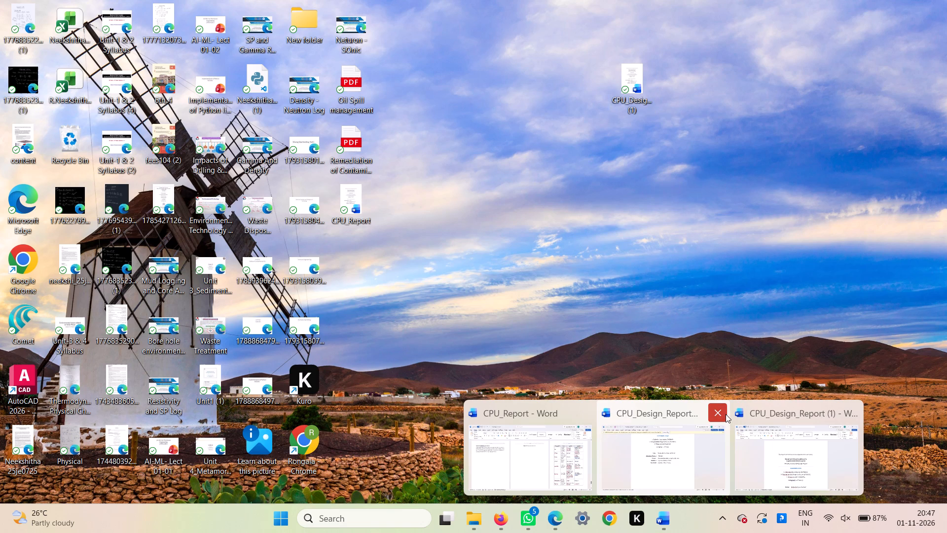
pyautogui.click(780, 406)
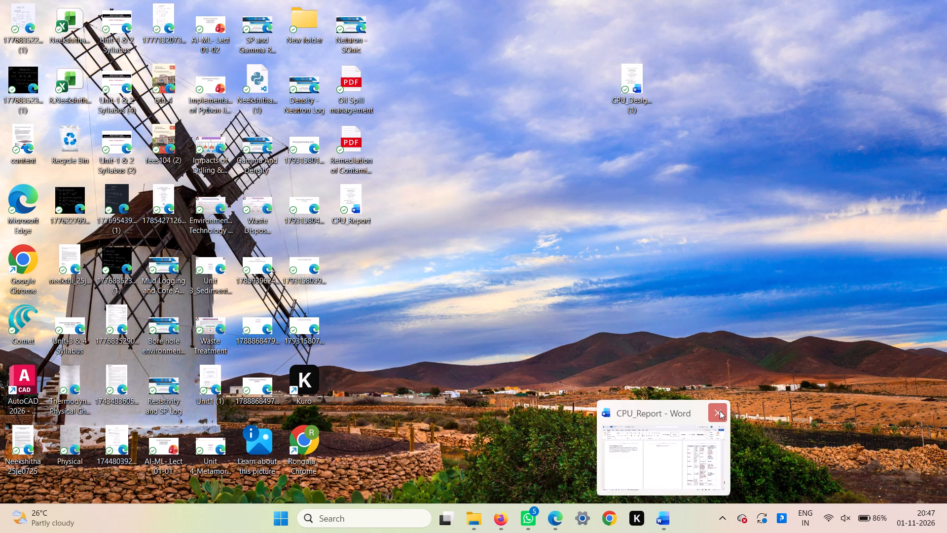
# Close the open CPU_Report document and delete the CPU_Report and CPU_Design_Report (1) files from the desktop.
pyautogui.click(720, 411)
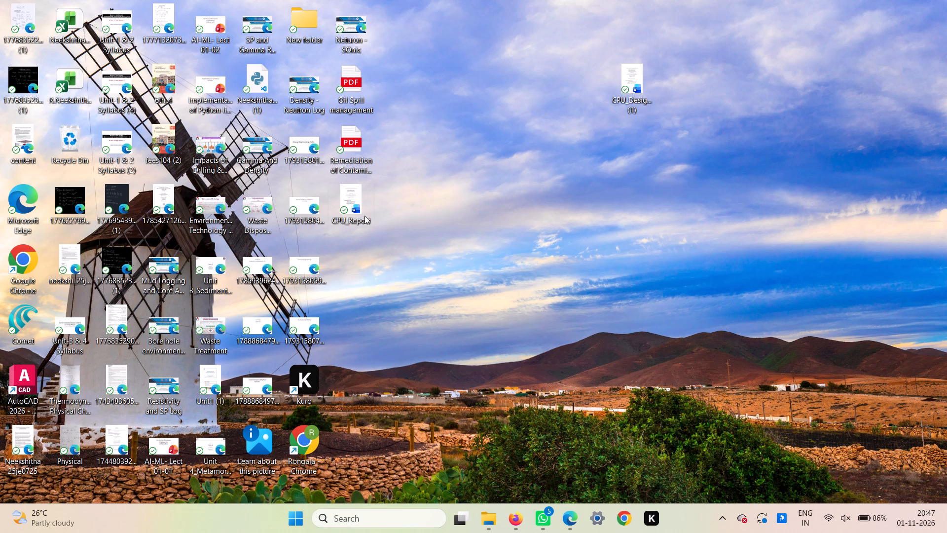
pyautogui.click(364, 216)
pyautogui.press('Delete')
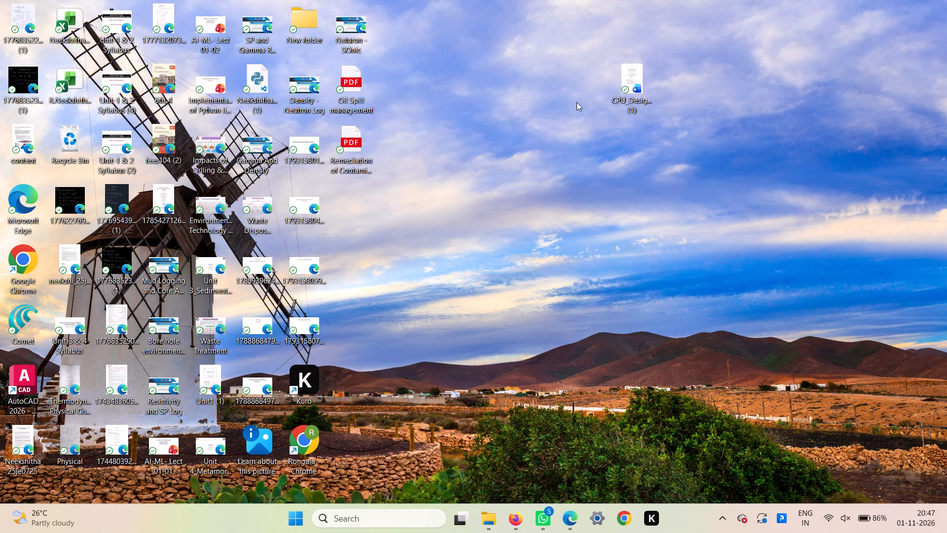
pyautogui.click(624, 97)
pyautogui.press('Delete')
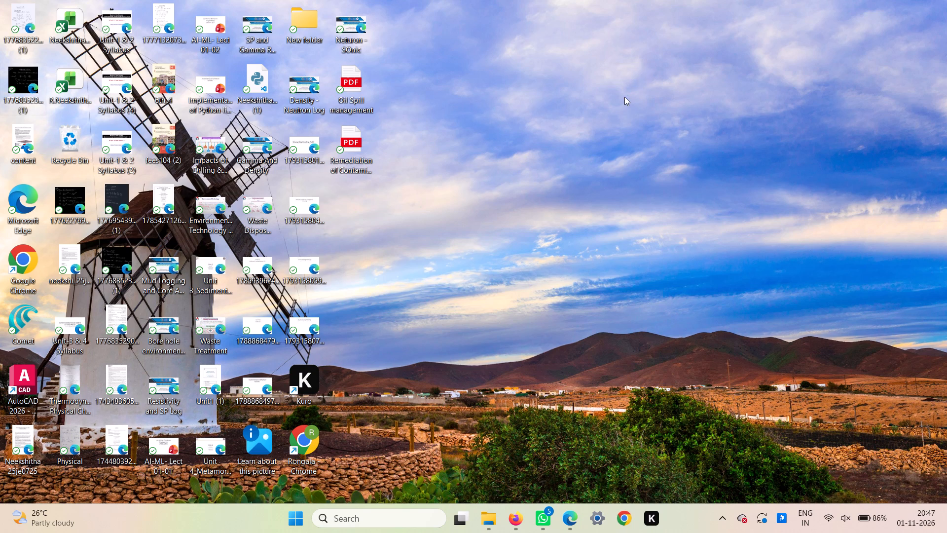
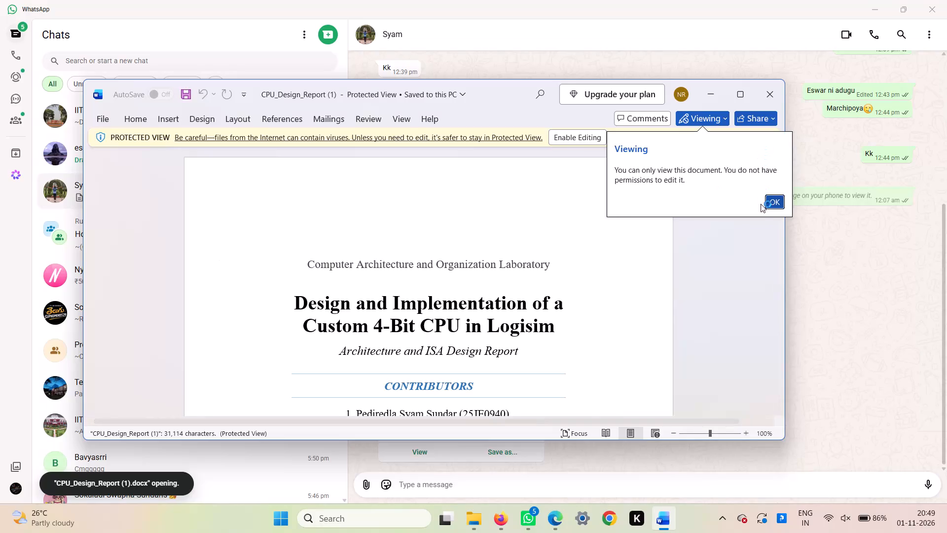
# Maximise the reopened CPU_Design_Report (1) document, look through it from the cover to its last page, and dismiss the chat notification.
pyautogui.click(770, 208)
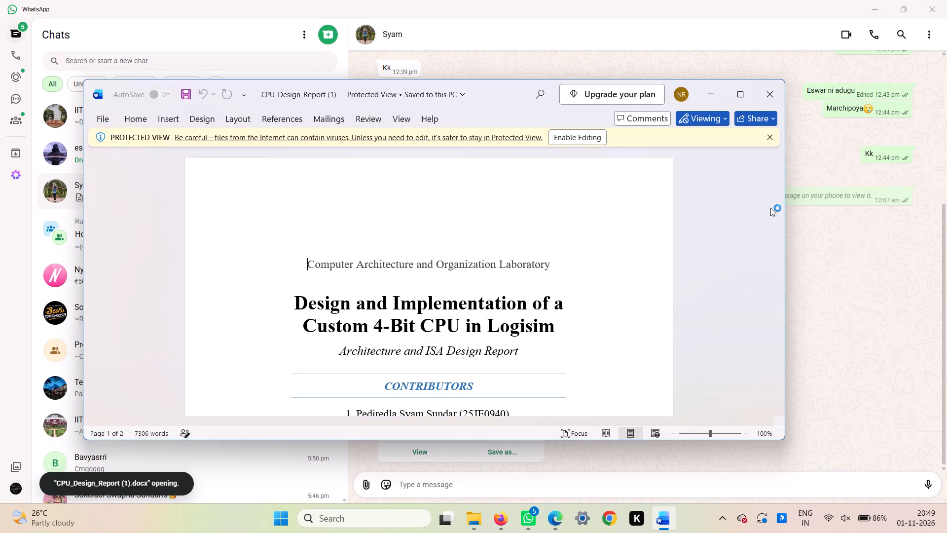
pyautogui.click(739, 87)
pyautogui.scroll(-1, 469, 375)
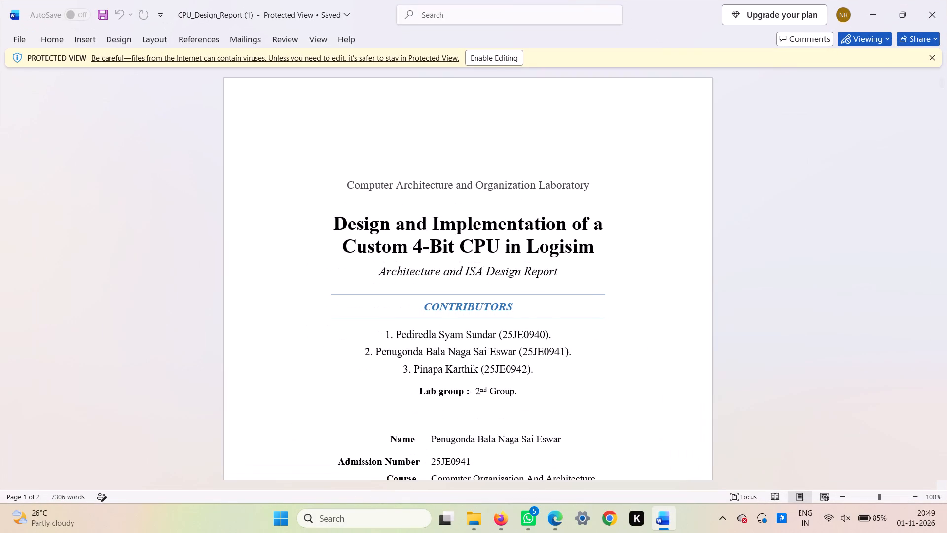
pyautogui.scroll(-19, 469, 375)
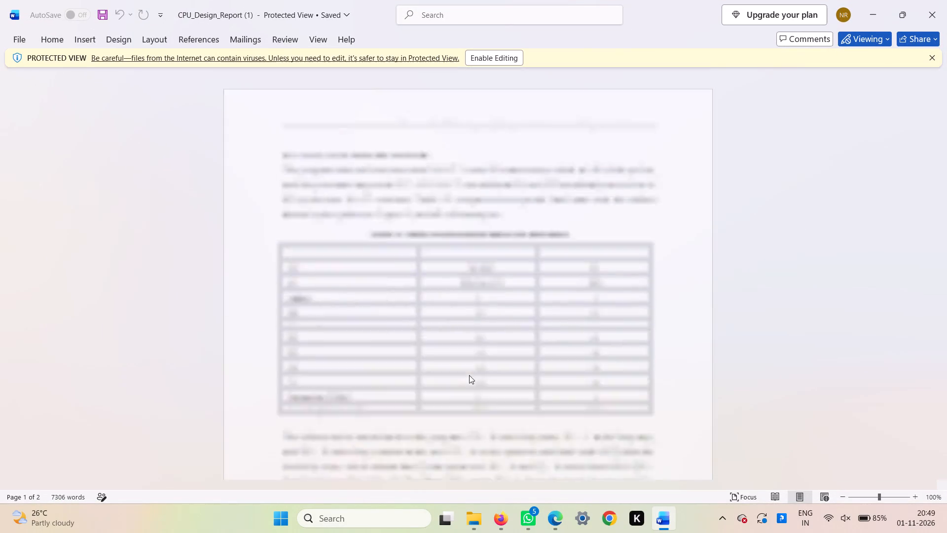
pyautogui.scroll(-10, 469, 375)
pyautogui.scroll(1, 469, 370)
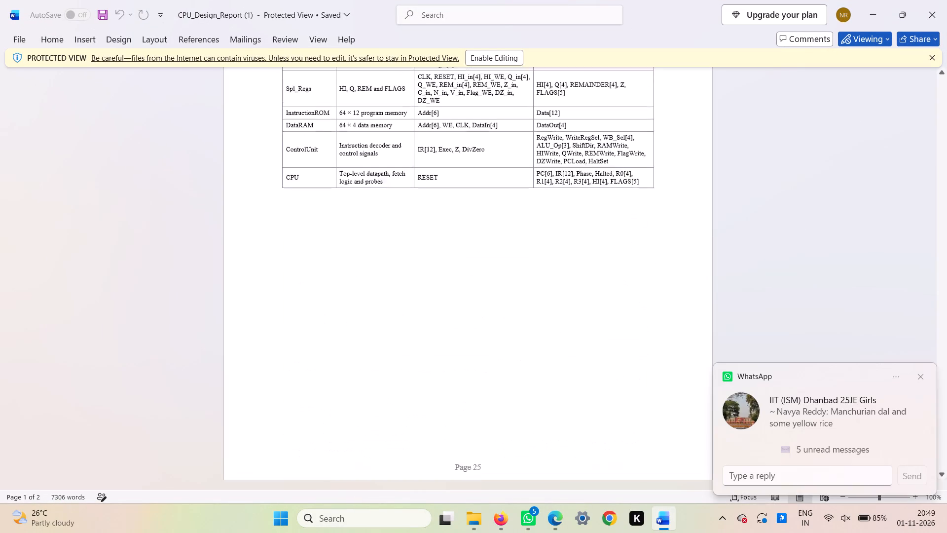
pyautogui.scroll(3, 469, 370)
pyautogui.scroll(-1, 469, 370)
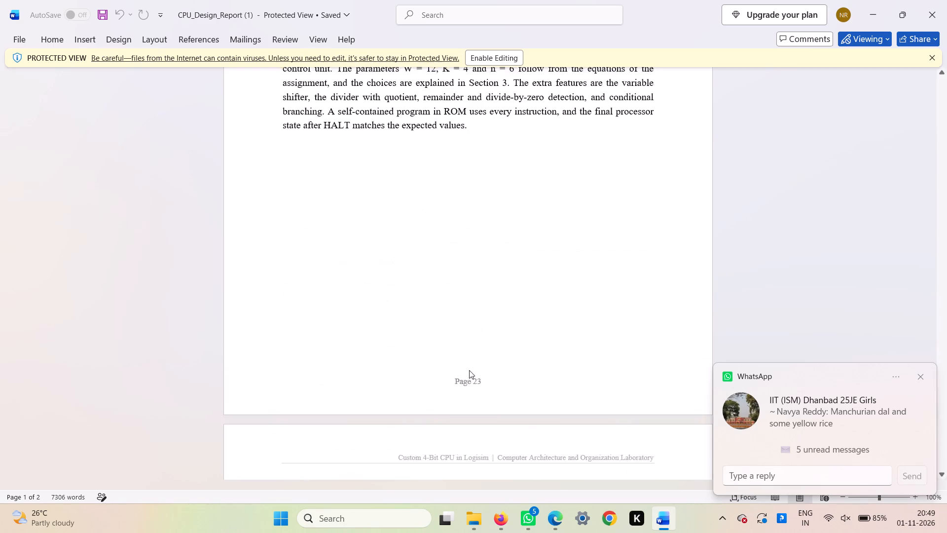
pyautogui.scroll(-13, 469, 370)
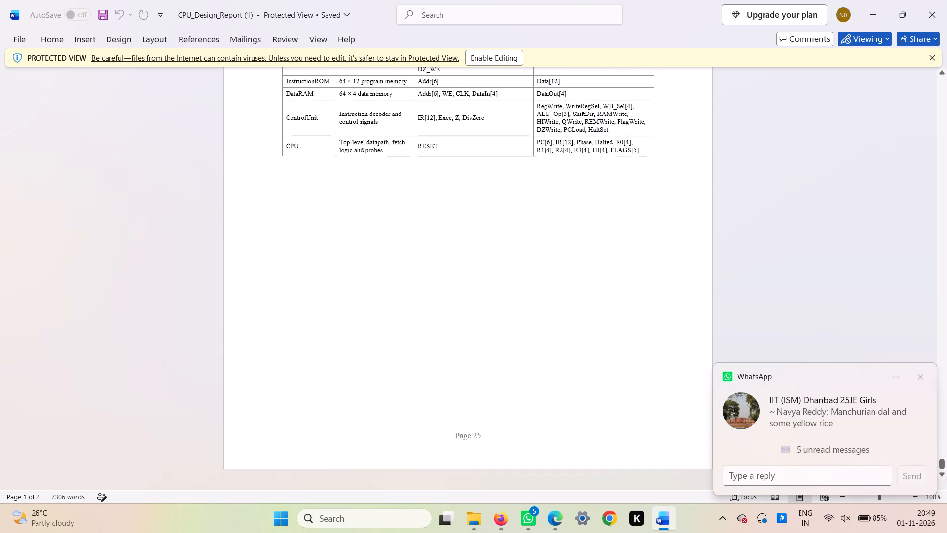
pyautogui.click(922, 380)
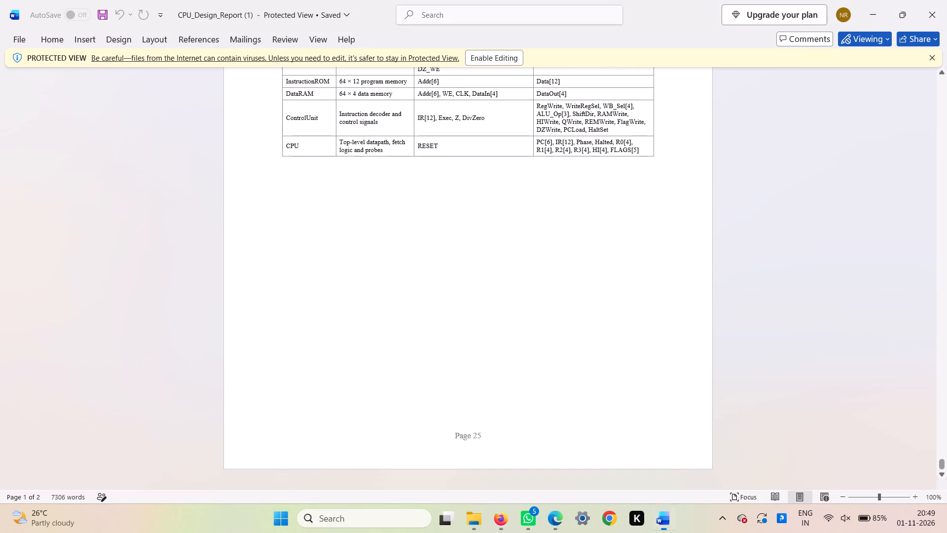
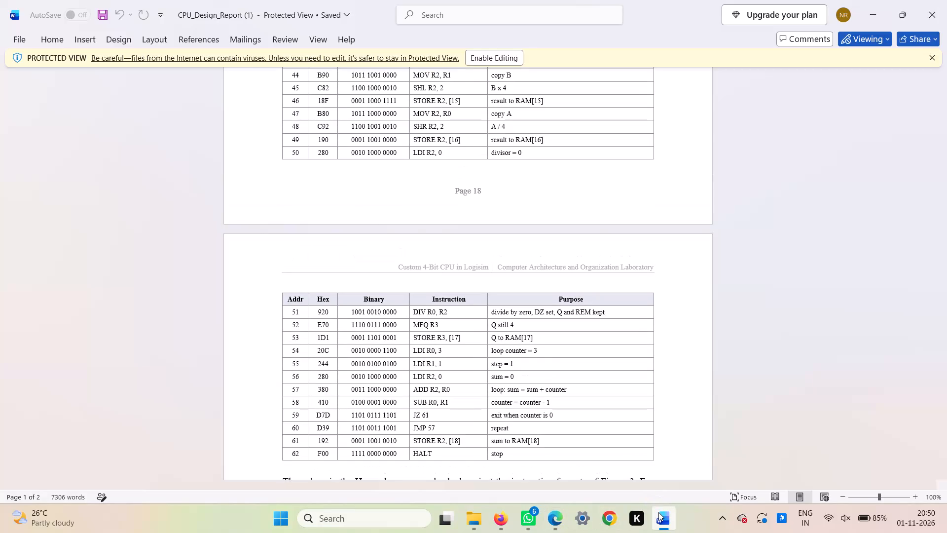
# Enable editing for the protected CPU_Design_Report (1) document and return to the Name and Admission Number details on its cover.
pyautogui.scroll(7, 424, 300)
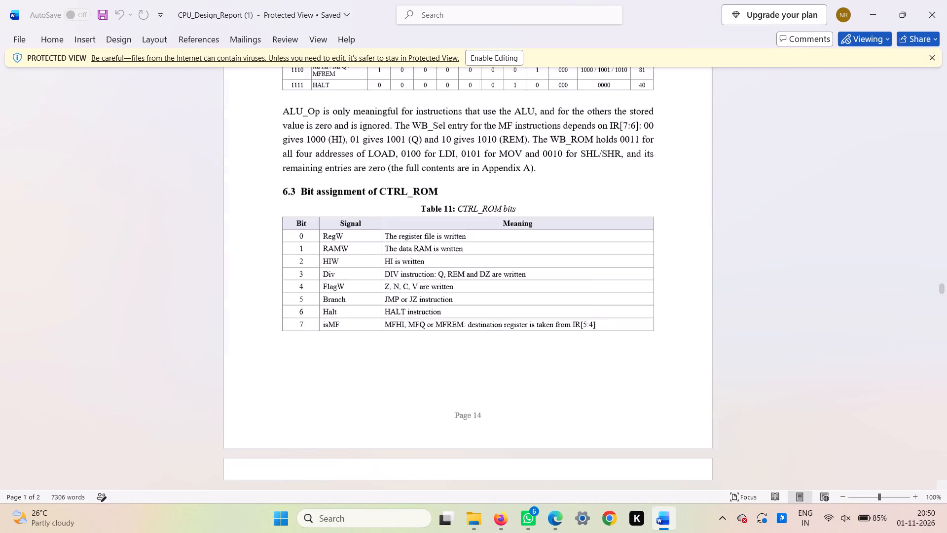
pyautogui.scroll(3, 424, 300)
pyautogui.click(491, 60)
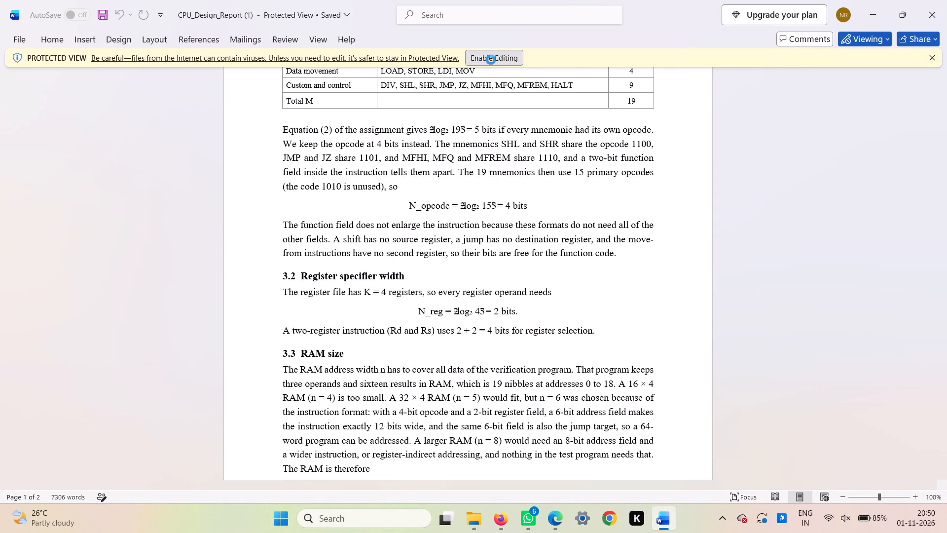
pyautogui.scroll(11, 444, 219)
pyautogui.scroll(-5, 444, 219)
pyautogui.scroll(1, 444, 219)
pyautogui.hscroll(1, 444, 219)
pyautogui.scroll(2, 444, 219)
pyautogui.hscroll(1, 444, 219)
pyautogui.scroll(5, 444, 219)
pyautogui.scroll(-2, 444, 219)
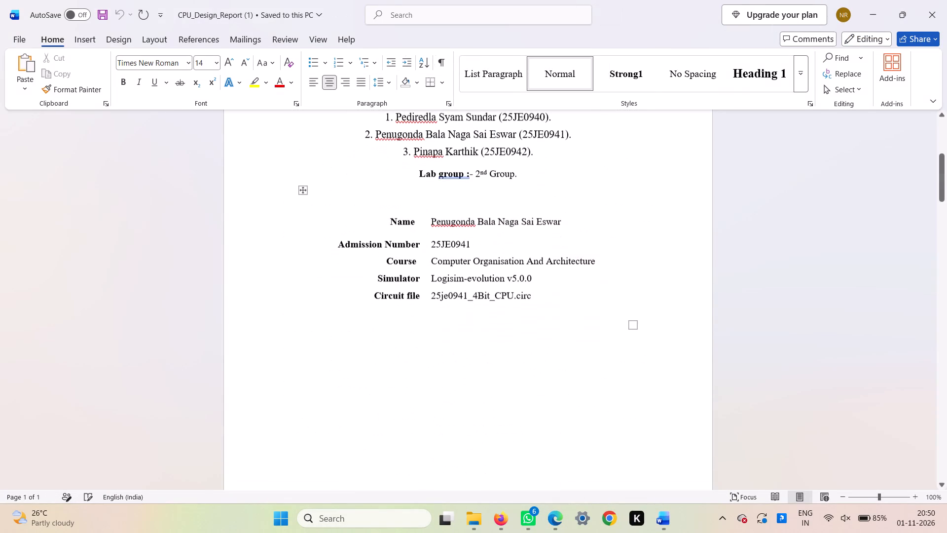
# Replace the name in the cover page's details table with the full name of the first listed group member.
pyautogui.click(562, 217)
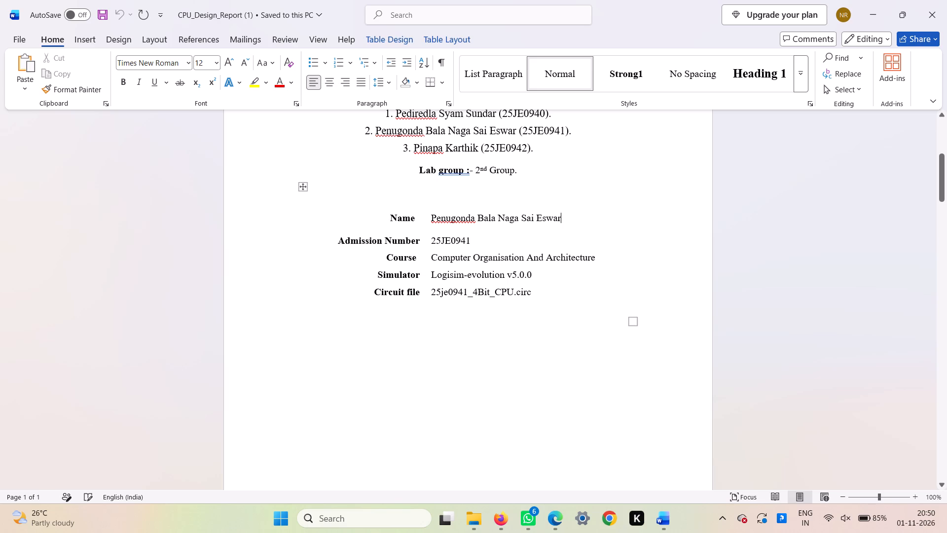
pyautogui.press('BackSpace')
pyautogui.press('BackSpace')
pyautogui.press('BackSpace')
pyautogui.press('BackSpace')
pyautogui.press('BackSpace')
pyautogui.press('BackSpace')
pyautogui.press('BackSpace')
pyautogui.press('BackSpace')
pyautogui.press('BackSpace')
pyautogui.press('BackSpace')
pyautogui.press('BackSpace')
pyautogui.press('BackSpace')
pyautogui.press('BackSpace')
pyautogui.press('BackSpace')
pyautogui.press('BackSpace')
pyautogui.press('BackSpace')
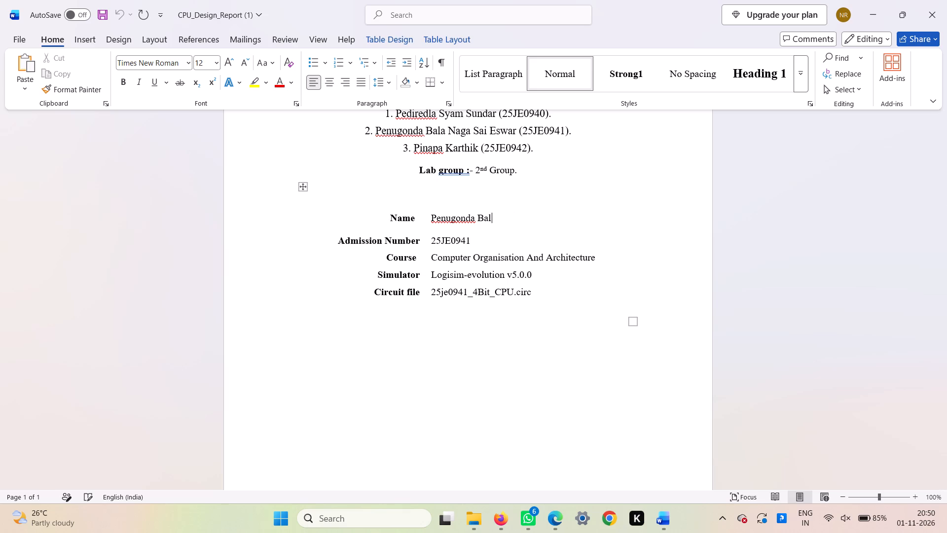
pyautogui.press('BackSpace')
pyautogui.press('BackSpace')
pyautogui.press('BackSpace')
pyautogui.press('BackSpace')
pyautogui.press('BackSpace')
pyautogui.press('BackSpace')
pyautogui.press('BackSpace')
pyautogui.press('BackSpace')
pyautogui.press('BackSpace')
pyautogui.press('BackSpace')
pyautogui.press('BackSpace')
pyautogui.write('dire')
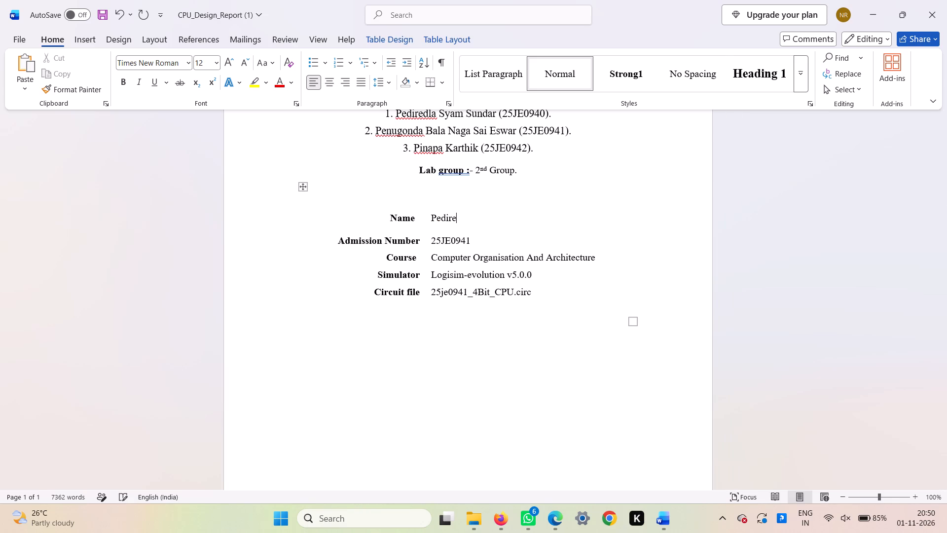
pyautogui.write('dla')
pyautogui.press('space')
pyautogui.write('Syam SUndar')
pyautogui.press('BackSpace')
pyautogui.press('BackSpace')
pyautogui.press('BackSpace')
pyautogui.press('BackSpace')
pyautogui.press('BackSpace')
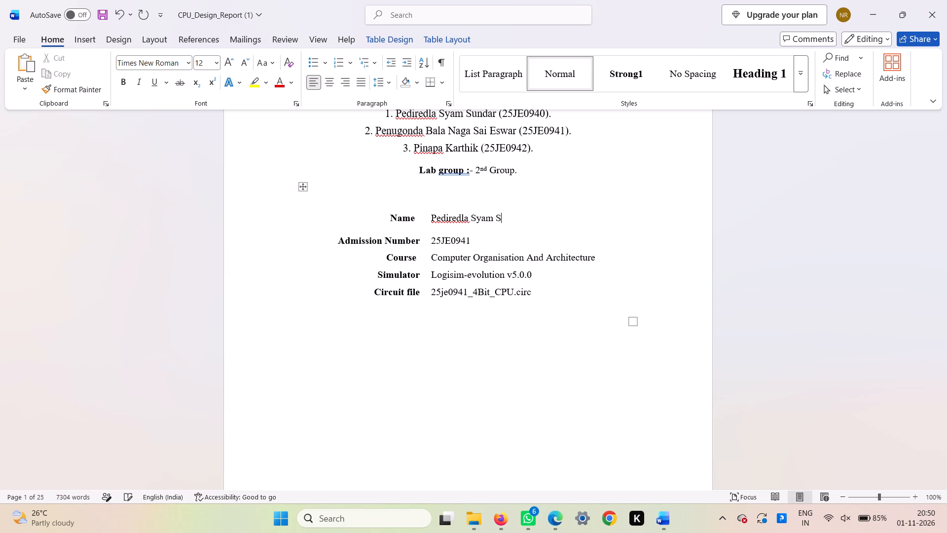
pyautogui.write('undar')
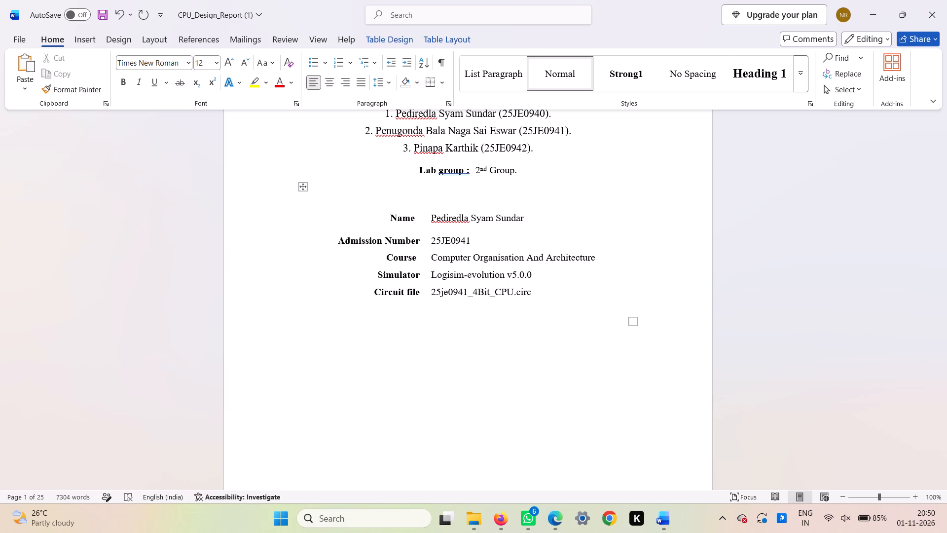
# Change the last digit of the Admission Number in the cover page's details table to 0, matching the first listed member.
pyautogui.click(512, 244)
pyautogui.press('BackSpace')
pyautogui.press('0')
# Format the entire document's body text in the Aptos font at size 14.
pyautogui.scroll(-4, 581, 292)
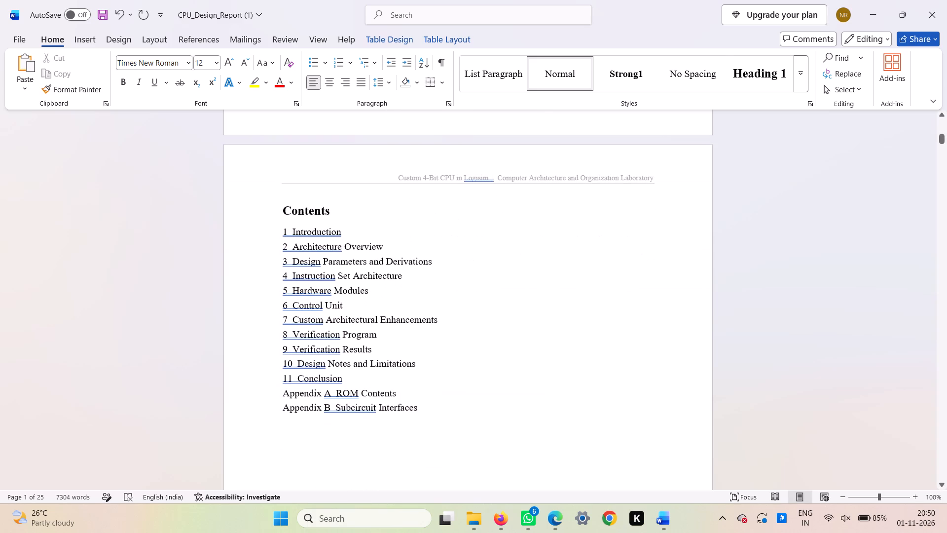
pyautogui.hotkey('ctrl', 'a')
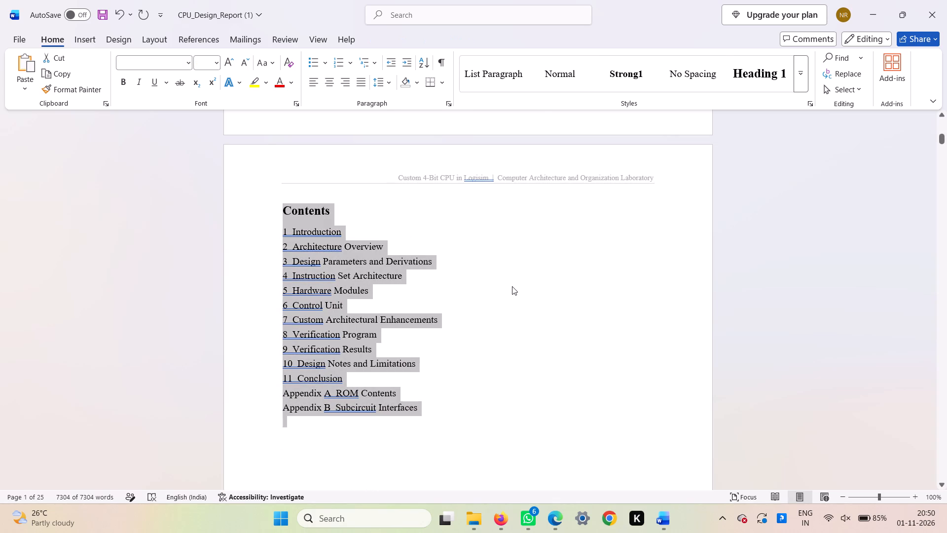
pyautogui.click(190, 62)
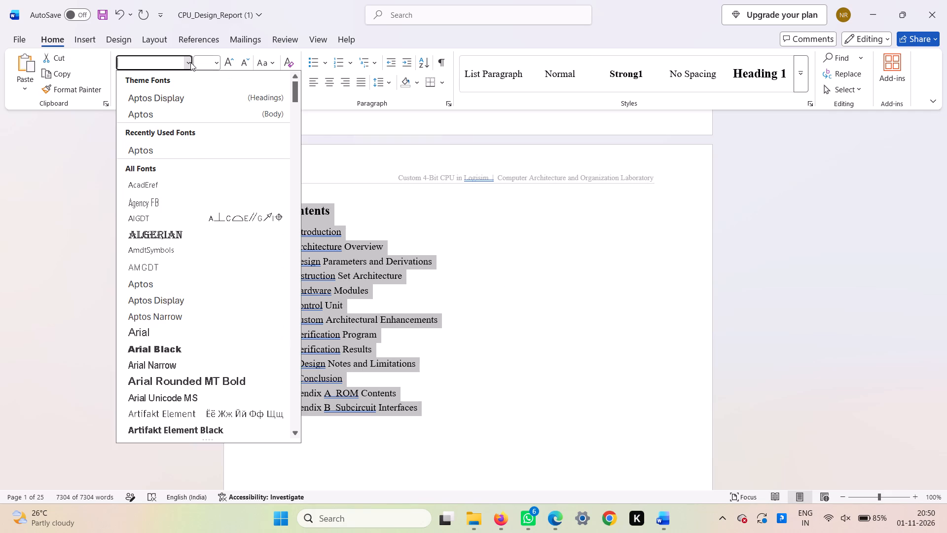
pyautogui.click(165, 277)
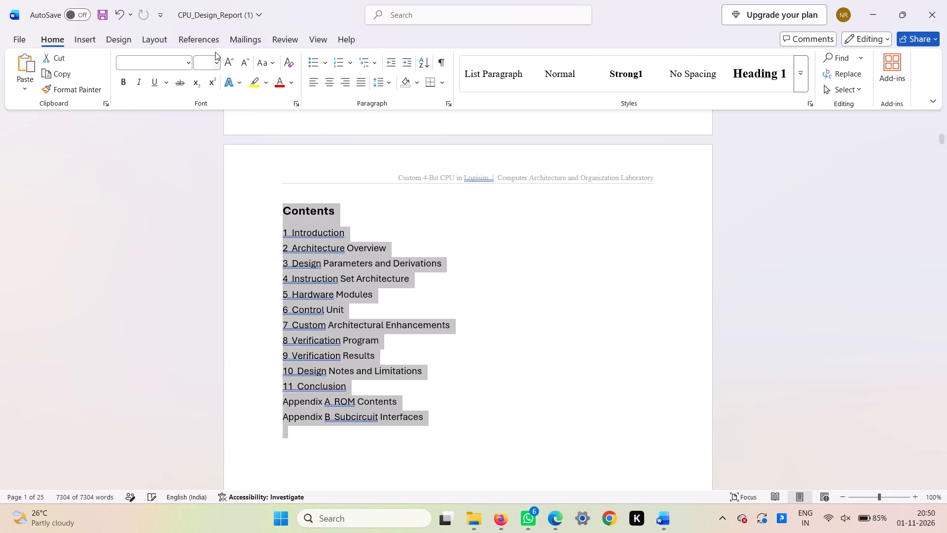
pyautogui.click(219, 61)
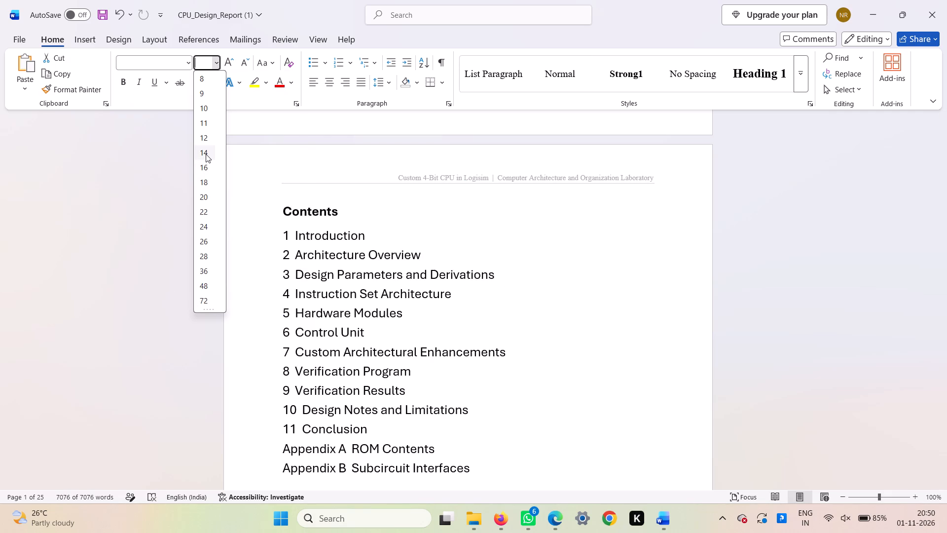
pyautogui.click(206, 153)
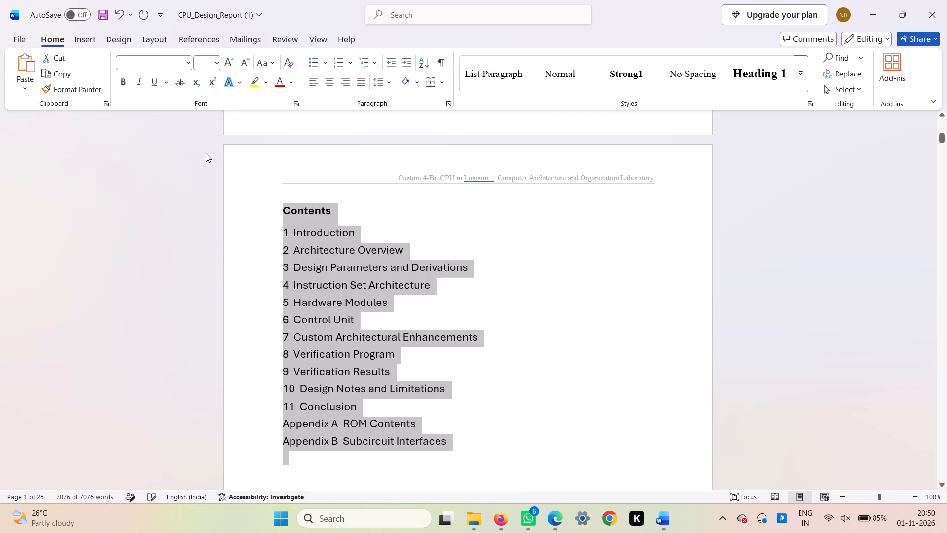
pyautogui.scroll(-8, 224, 271)
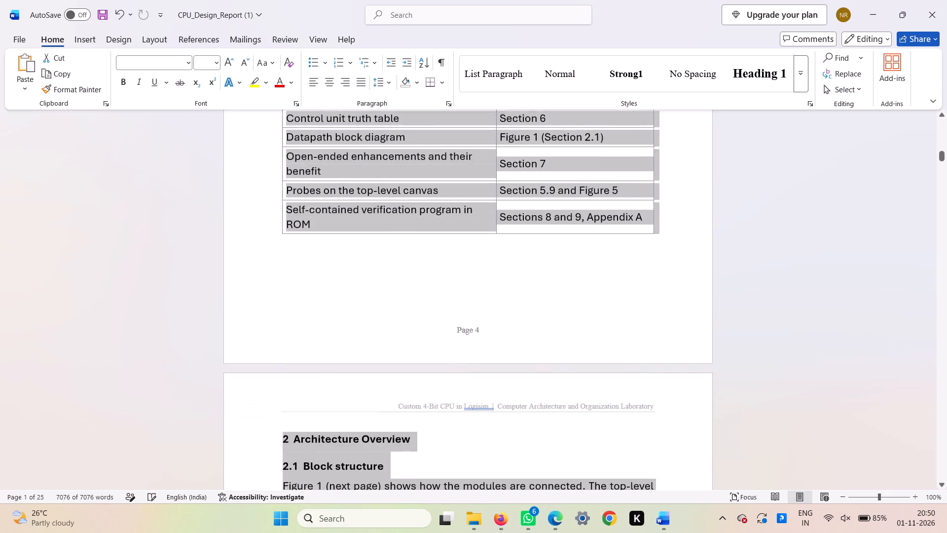
pyautogui.scroll(-9, 224, 271)
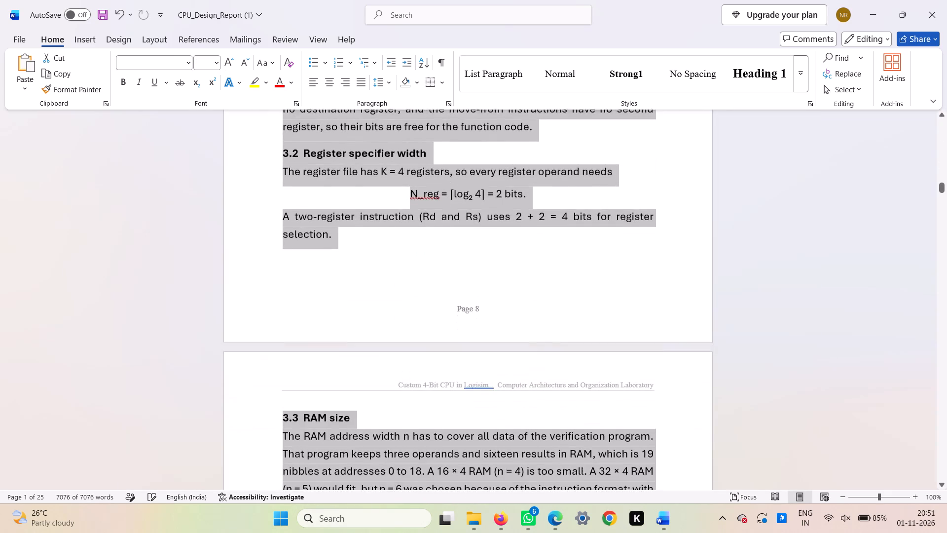
pyautogui.click(159, 289)
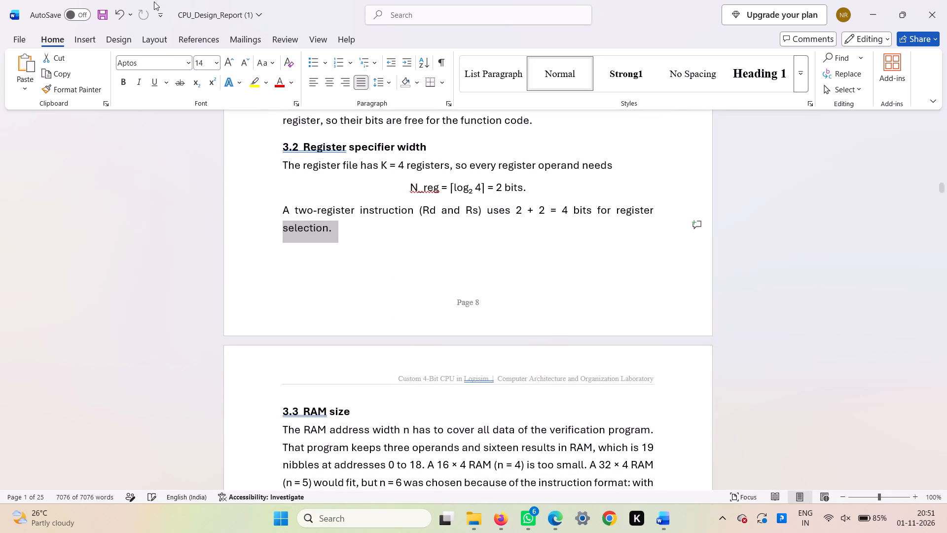
# Save the report to the Desktop as a PDF named CPU_Design_Report _ followed by the first listed member's admission number.
pyautogui.click(12, 38)
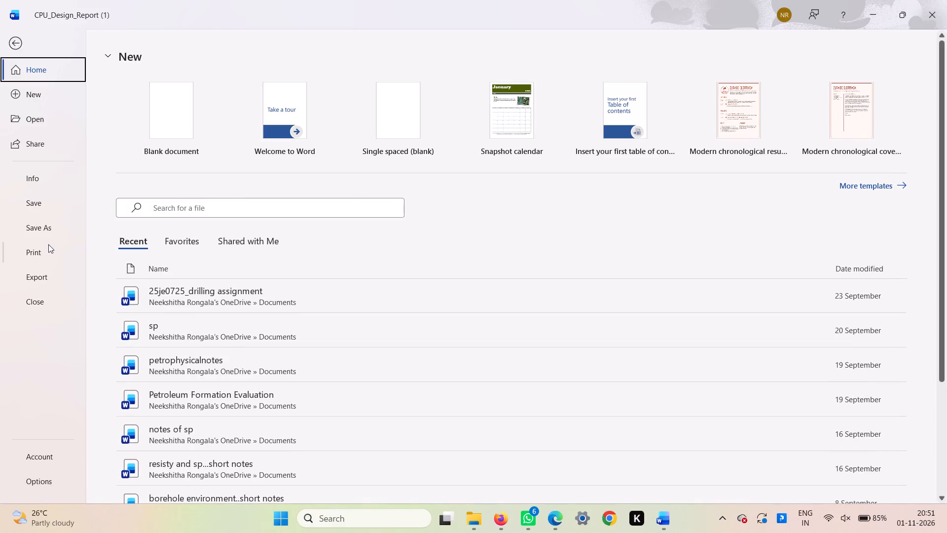
pyautogui.click(49, 233)
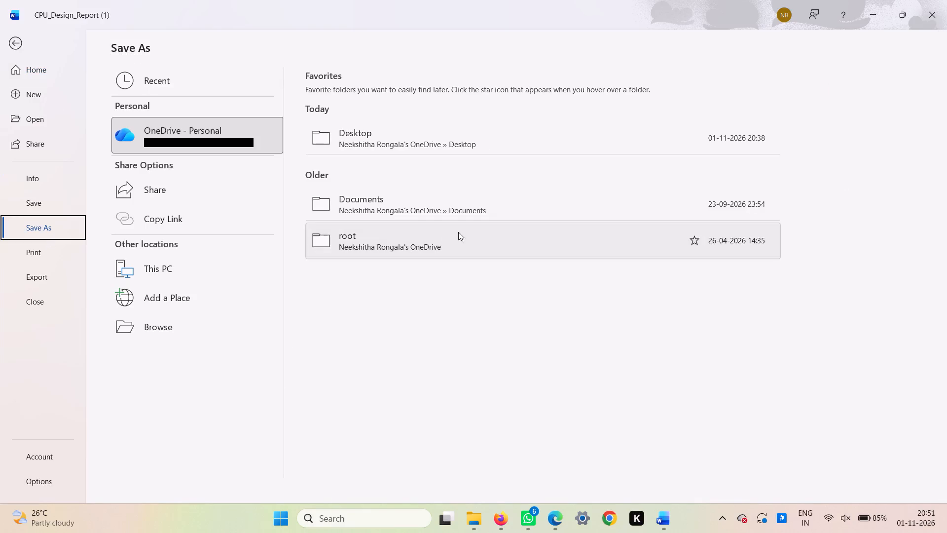
pyautogui.click(458, 140)
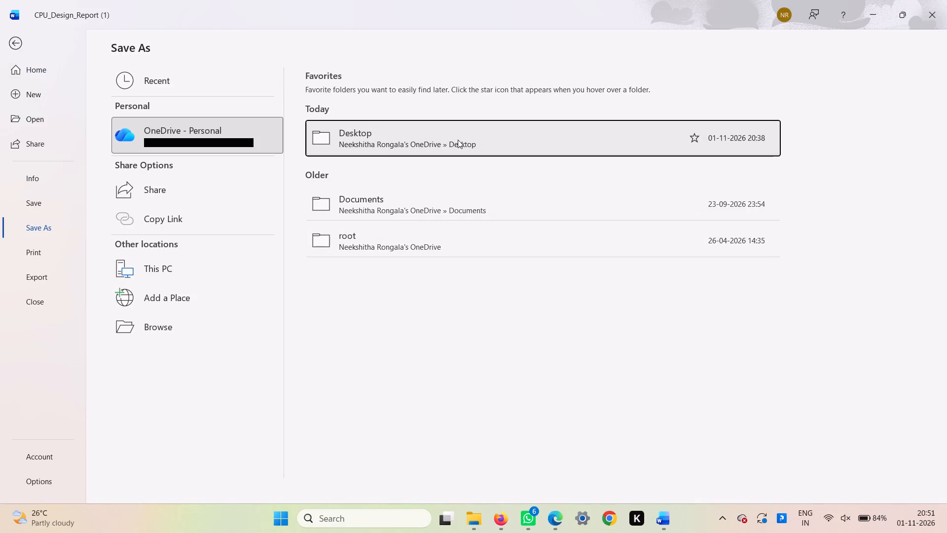
pyautogui.doubleClick(458, 140)
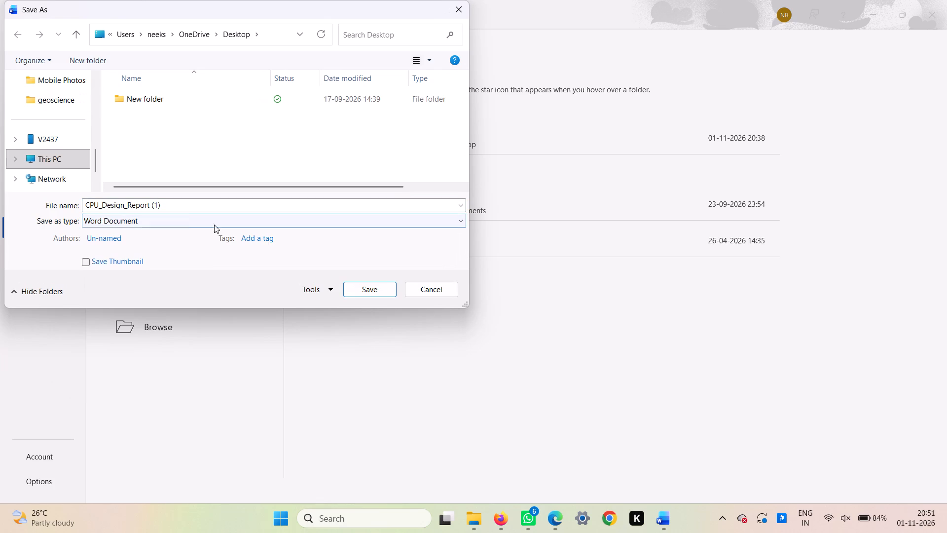
pyautogui.click(181, 207)
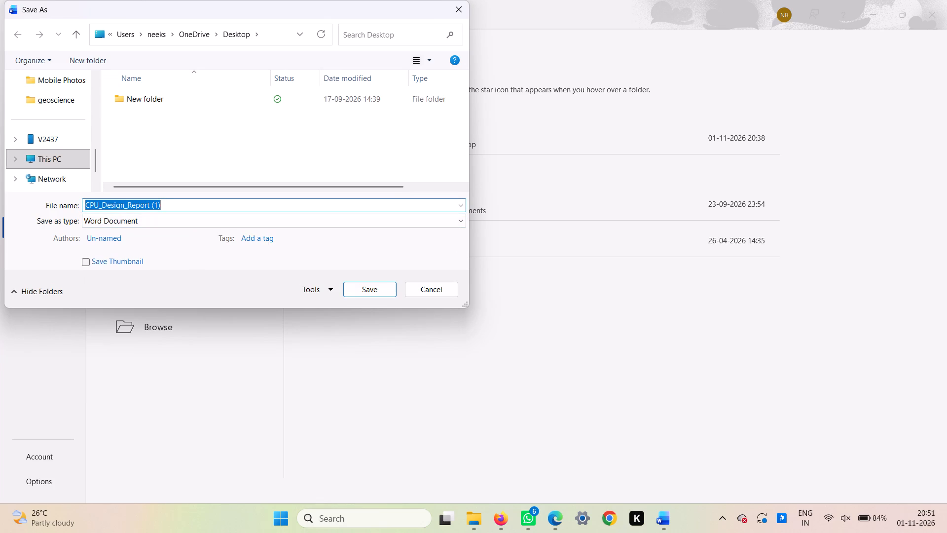
pyautogui.click(181, 207)
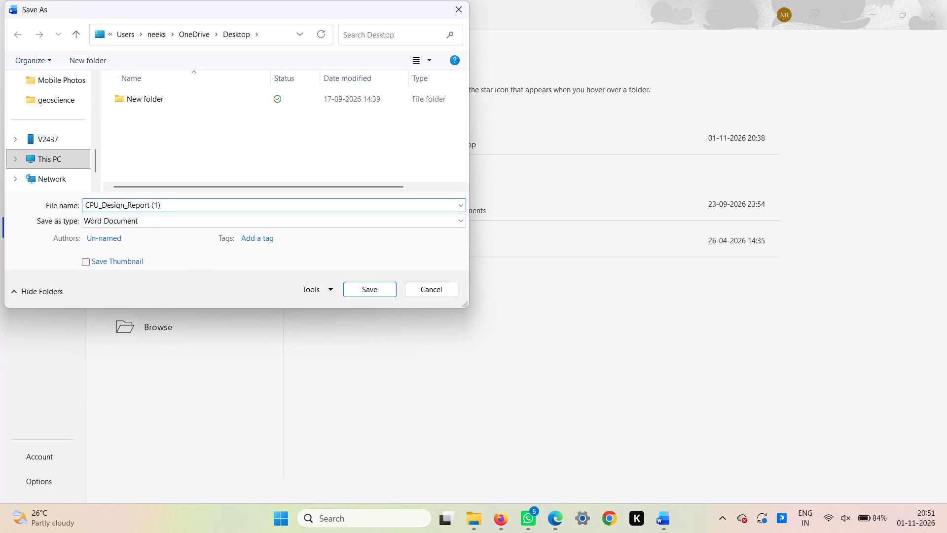
pyautogui.press('BackSpace')
pyautogui.press('BackSpace')
pyautogui.press('BackSpace')
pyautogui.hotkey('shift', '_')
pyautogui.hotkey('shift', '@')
pyautogui.press('BackSpace')
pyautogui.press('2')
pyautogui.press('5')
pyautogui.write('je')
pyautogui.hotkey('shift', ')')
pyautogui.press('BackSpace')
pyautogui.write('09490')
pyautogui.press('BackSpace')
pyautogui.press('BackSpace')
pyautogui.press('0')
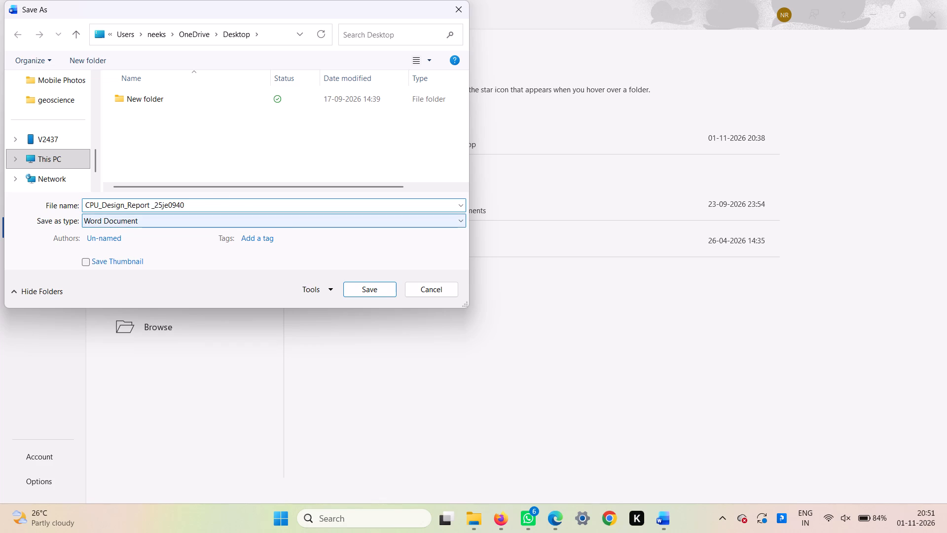
pyautogui.click(415, 225)
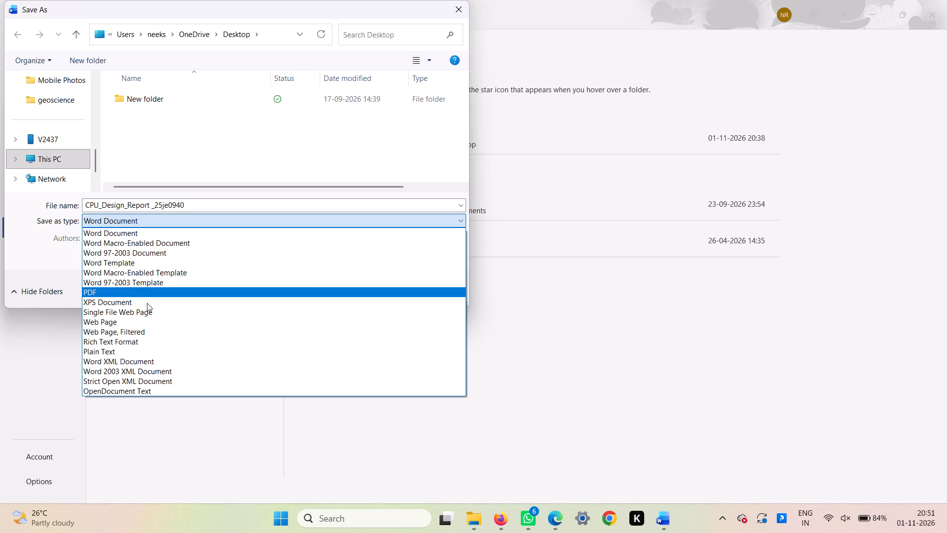
pyautogui.click(137, 288)
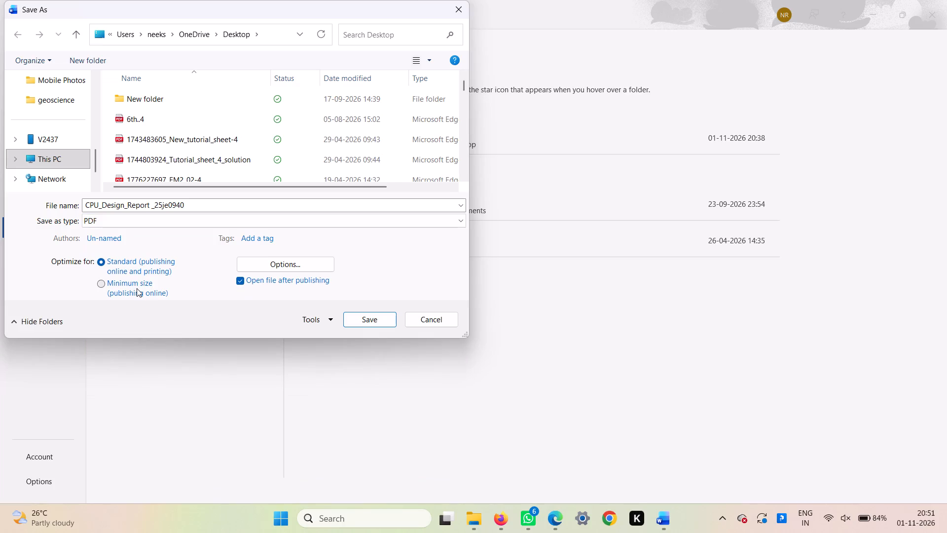
pyautogui.click(374, 316)
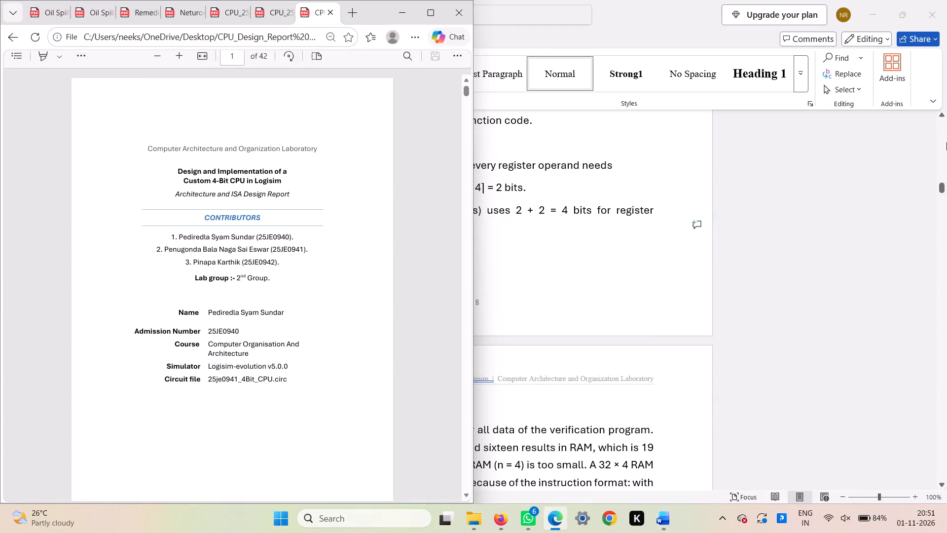
# Review the exported PDF from the cover page through the Verification Results section, and return to the Word document.
pyautogui.scroll(-1, 271, 316)
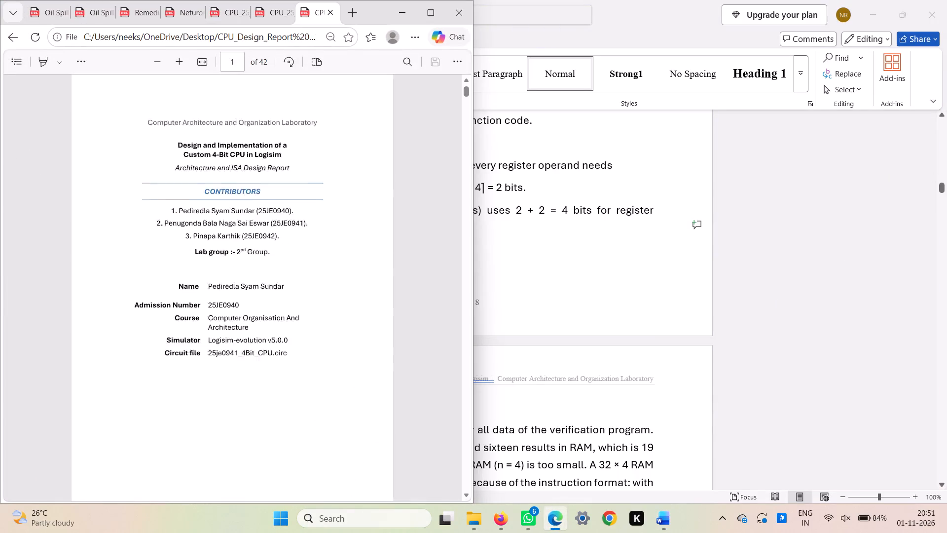
pyautogui.scroll(-1, 271, 316)
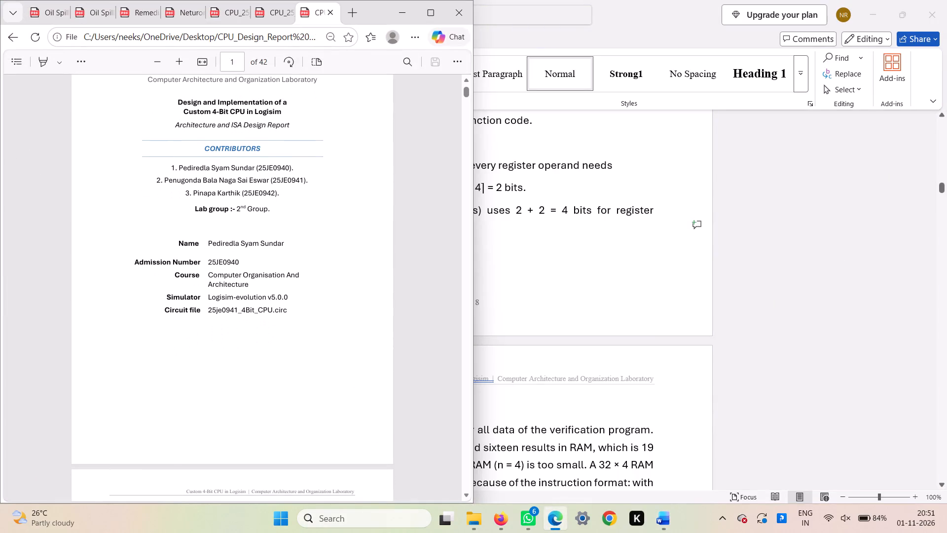
pyautogui.scroll(-2, 271, 316)
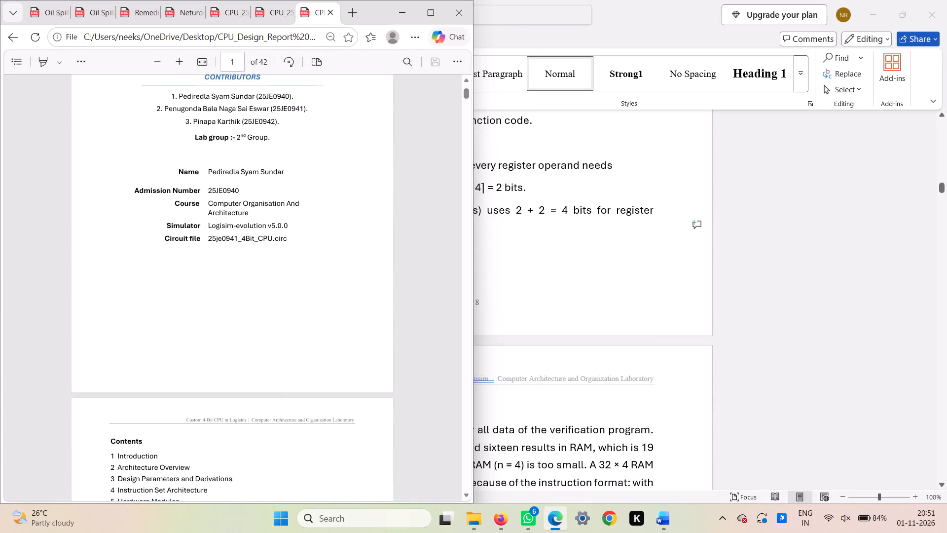
pyautogui.scroll(-3, 271, 316)
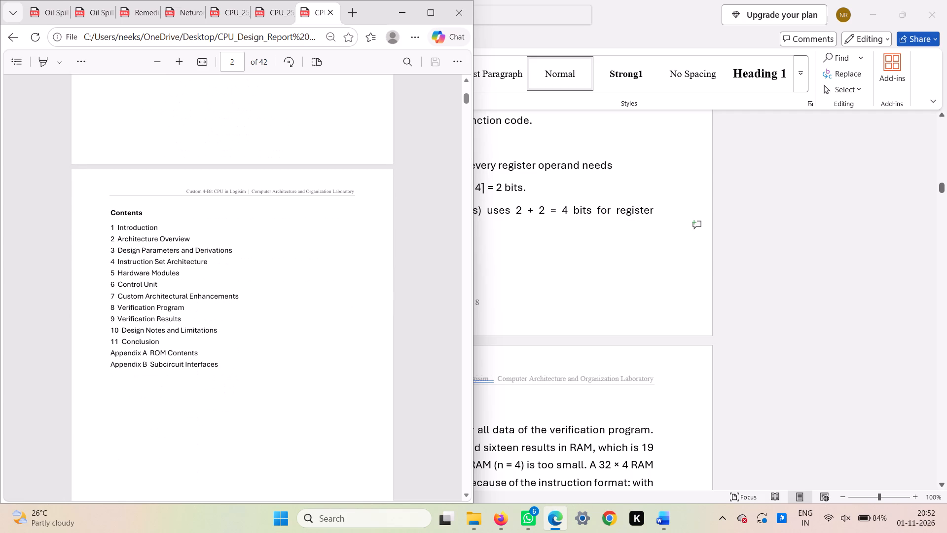
pyautogui.scroll(-4, 271, 316)
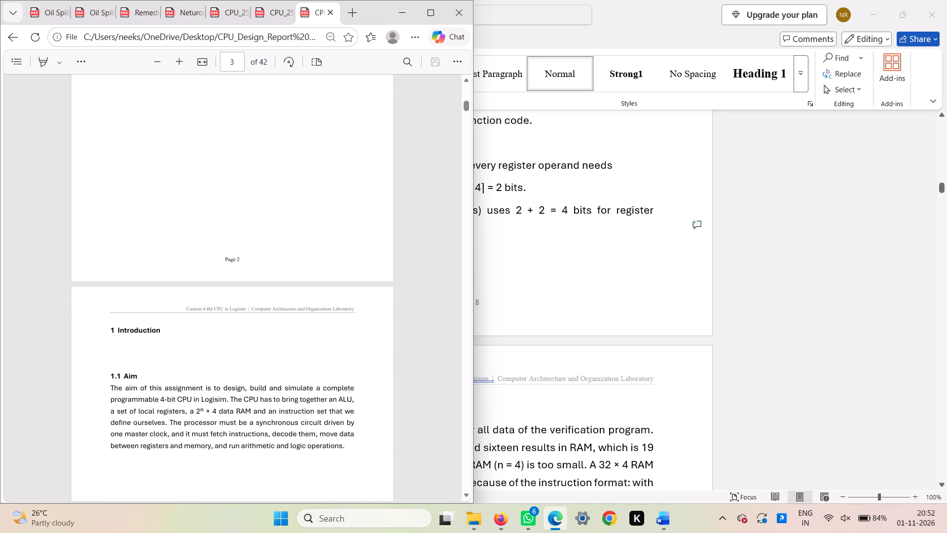
pyautogui.scroll(-17, 271, 316)
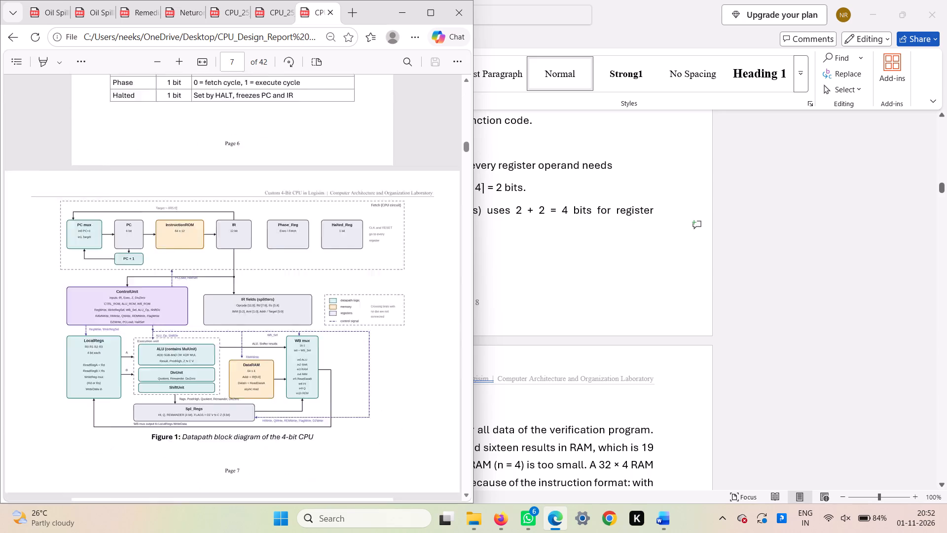
pyautogui.scroll(-18, 271, 316)
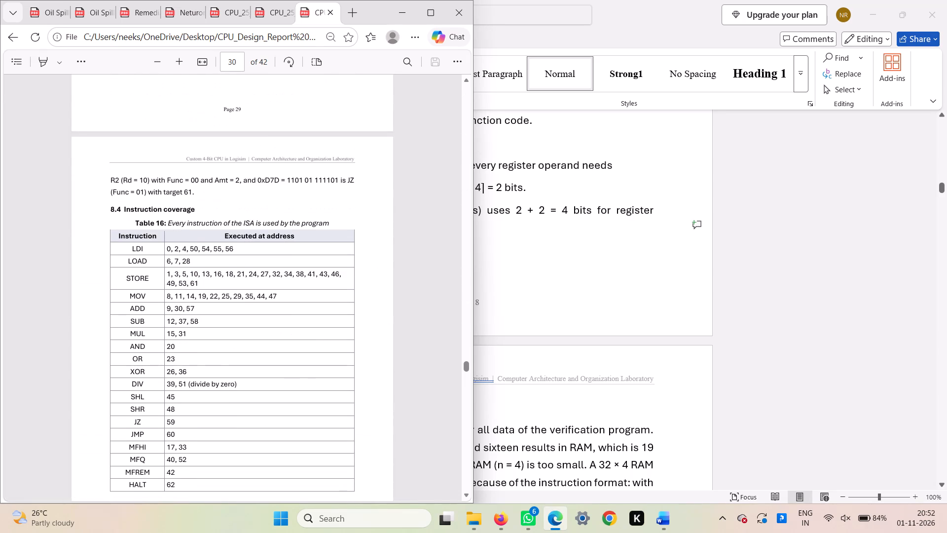
pyautogui.scroll(-2, 271, 316)
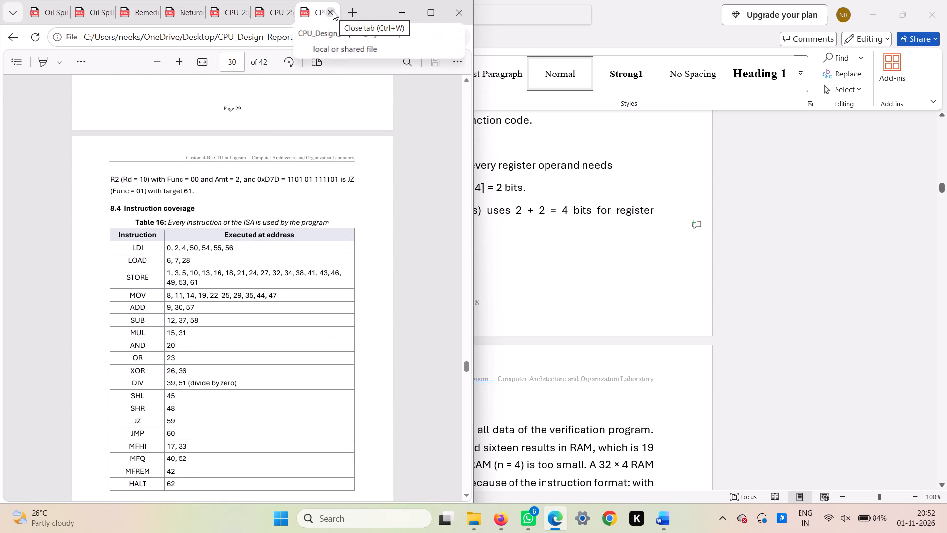
pyautogui.scroll(-10, 233, 365)
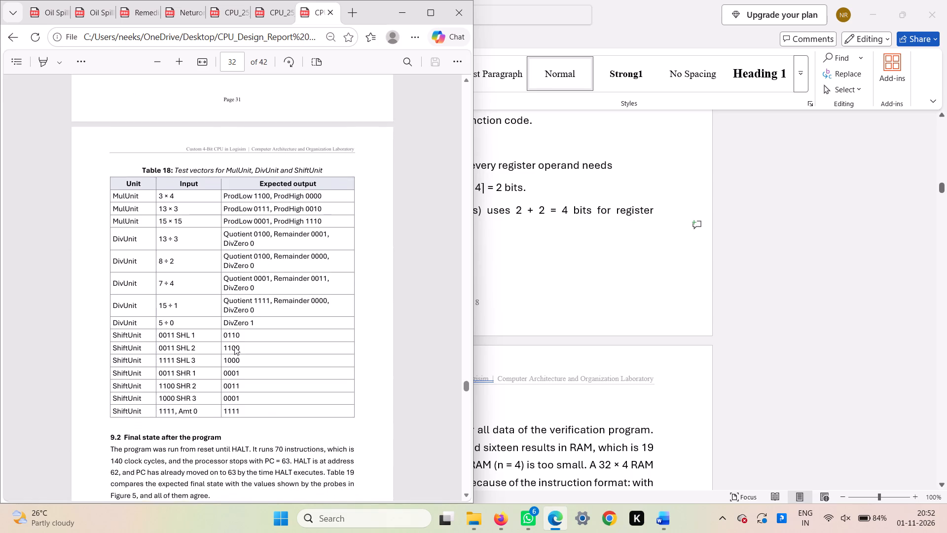
pyautogui.scroll(-3, 234, 346)
pyautogui.click(407, 5)
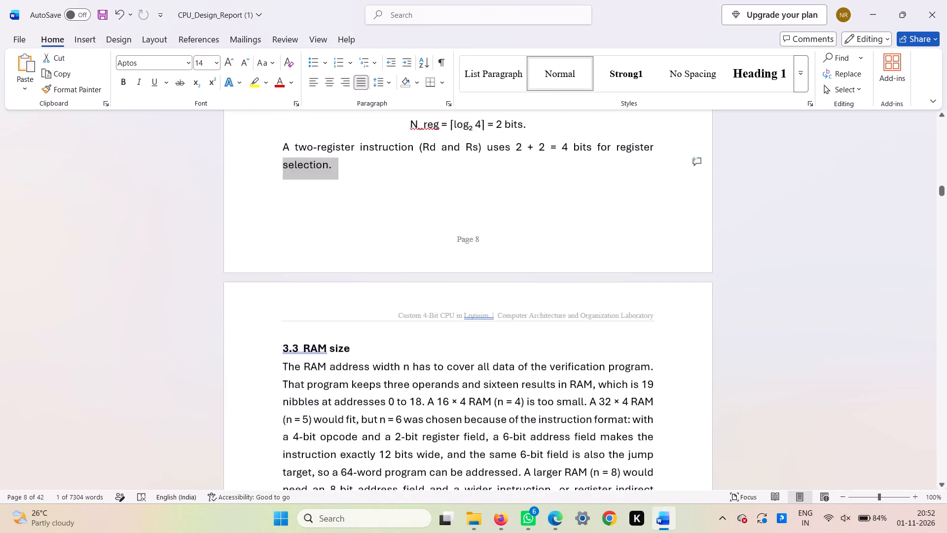
# Look through the Word report from section 3.2 to its last page, checking the page layout and tables.
pyautogui.scroll(4, 391, 380)
pyautogui.scroll(-3, 391, 380)
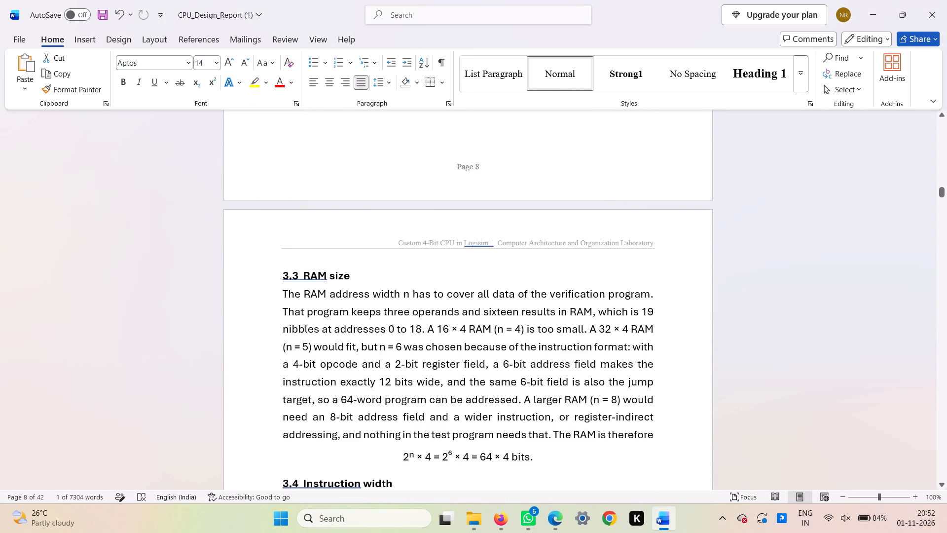
pyautogui.scroll(-20, 391, 380)
pyautogui.scroll(-8, 391, 380)
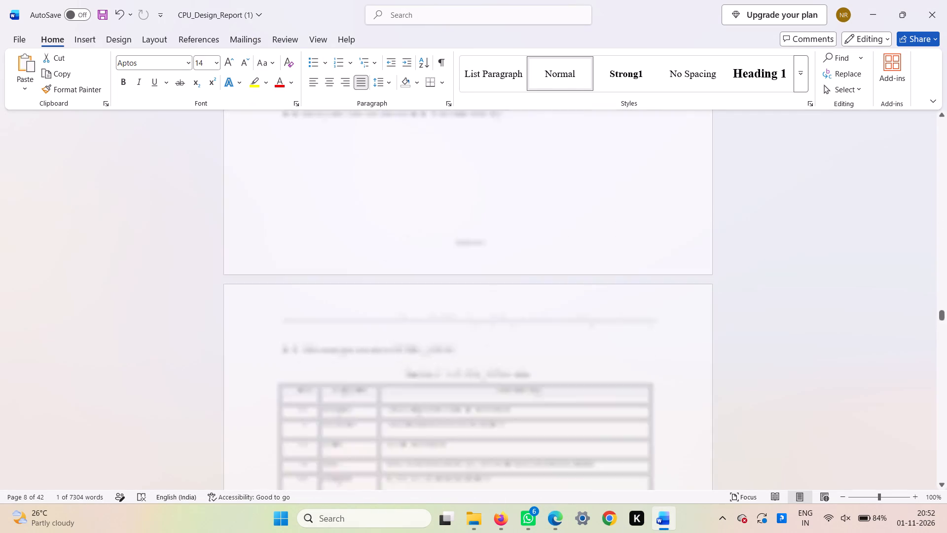
pyautogui.scroll(-10, 391, 380)
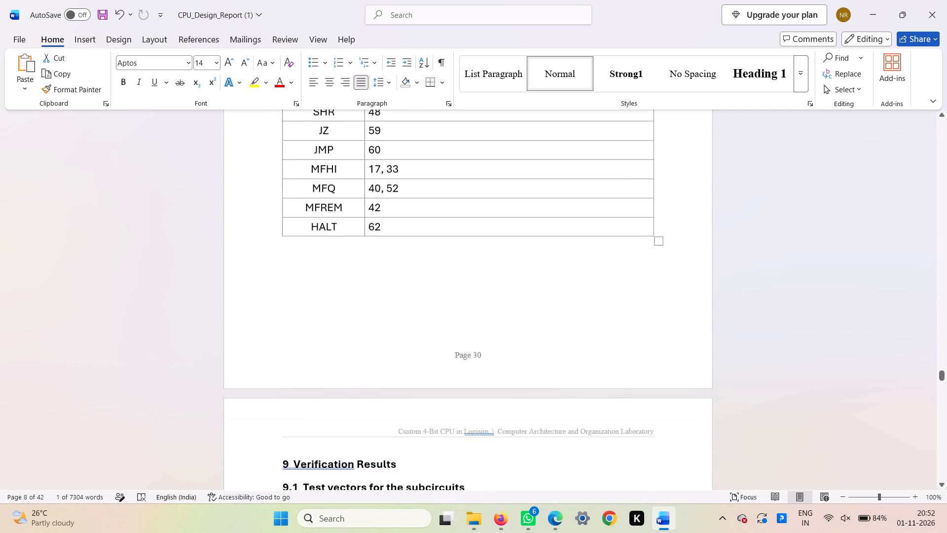
pyautogui.scroll(-14, 391, 380)
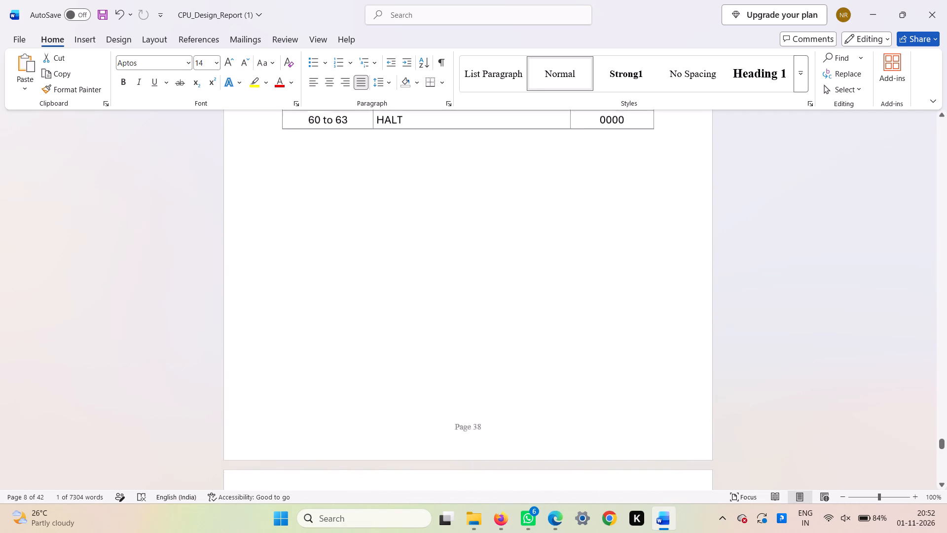
pyautogui.scroll(-9, 391, 380)
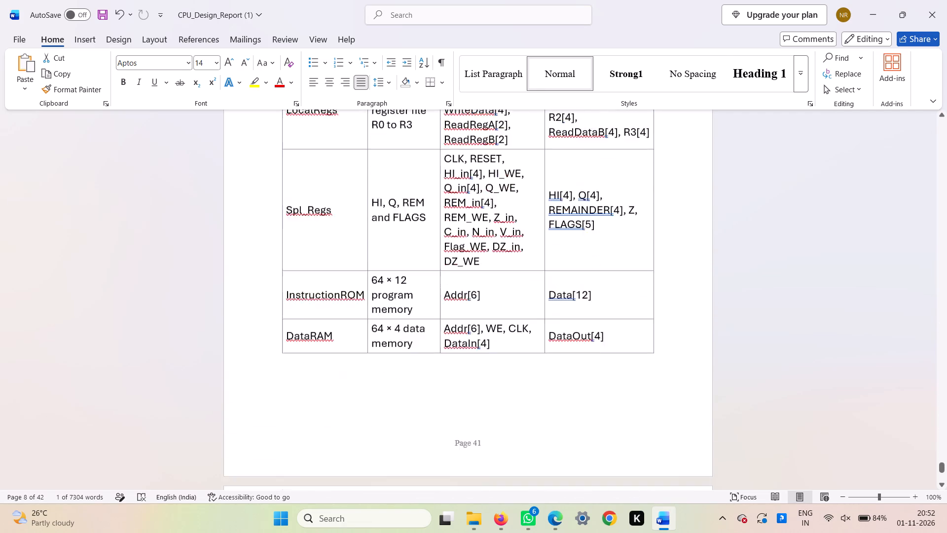
pyautogui.scroll(-3, 391, 380)
# Set the font size of the entire report's text to 12.
pyautogui.click(327, 338)
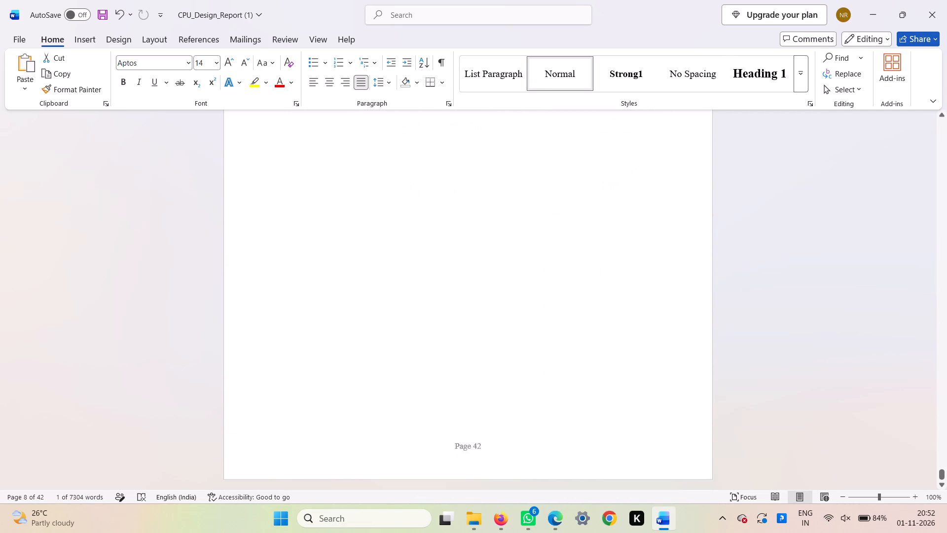
pyautogui.hotkey('ctrl', 'a')
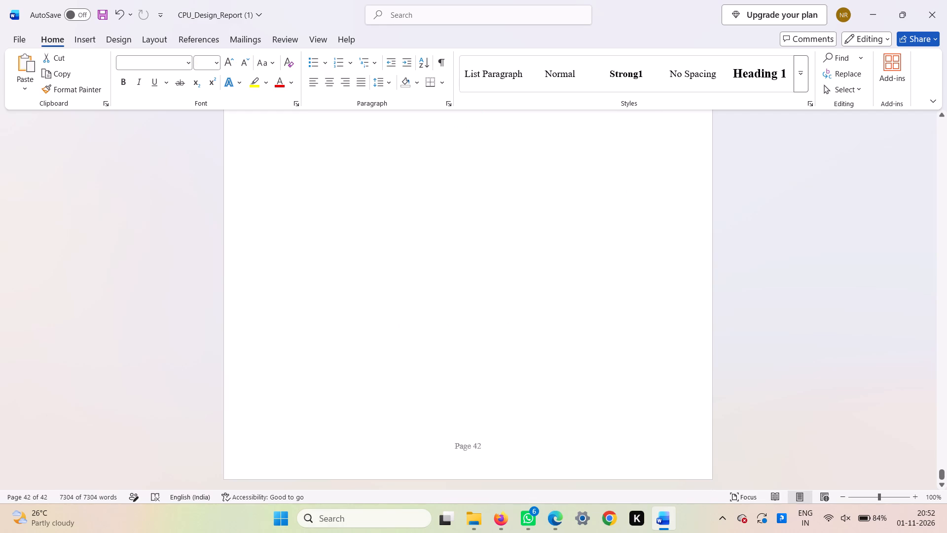
pyautogui.scroll(8, 353, 376)
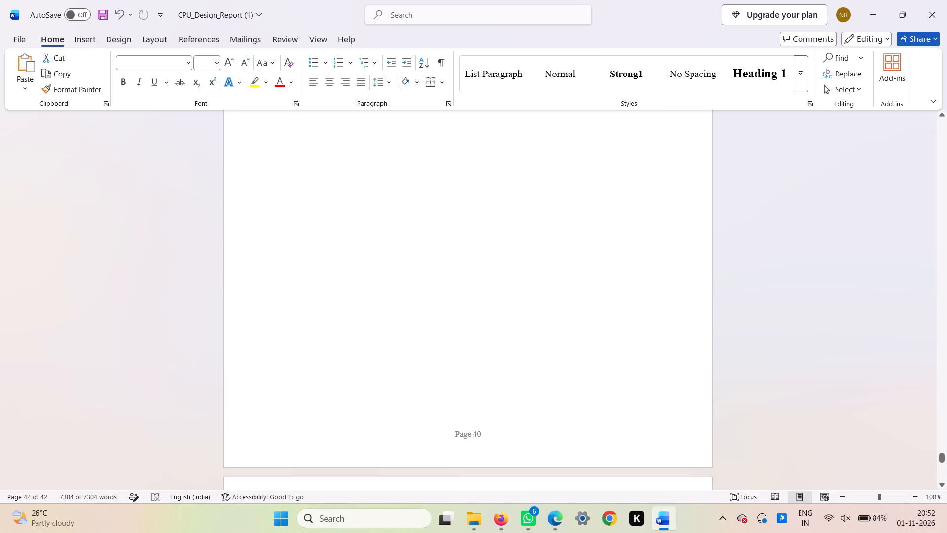
pyautogui.scroll(8, 356, 363)
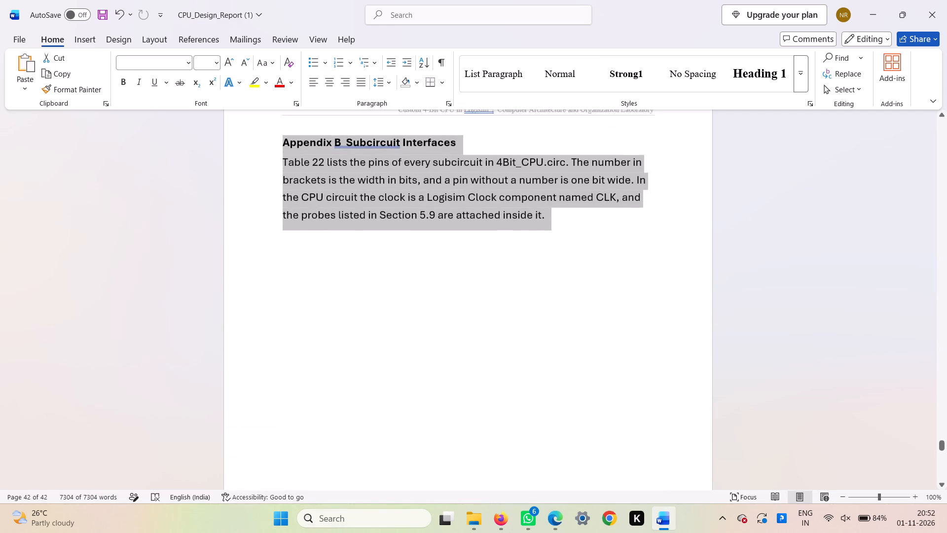
pyautogui.scroll(1, 356, 363)
pyautogui.click(213, 58)
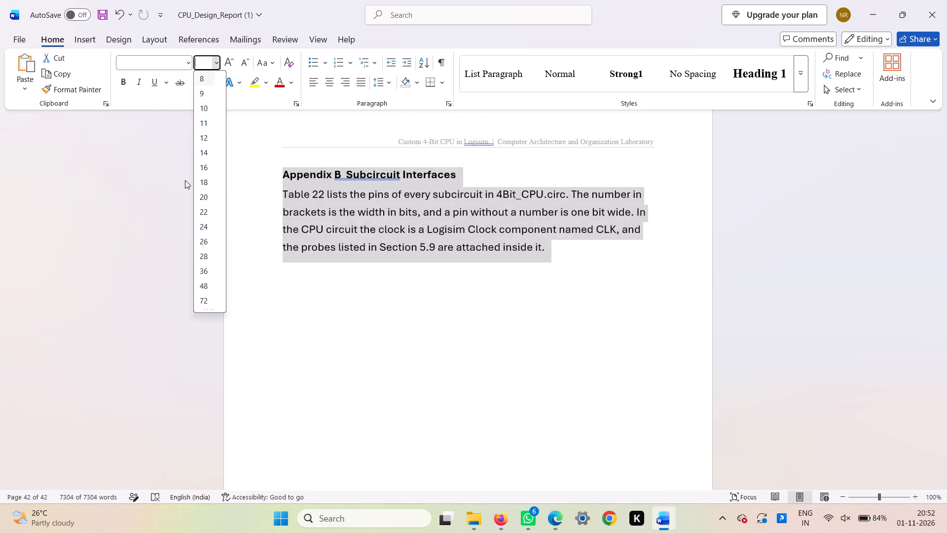
pyautogui.click(209, 136)
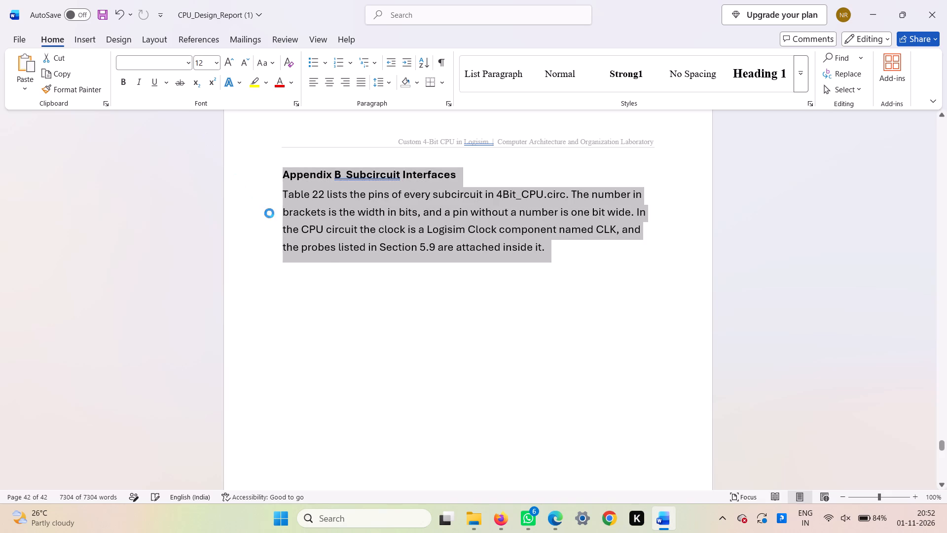
pyautogui.scroll(5, 330, 271)
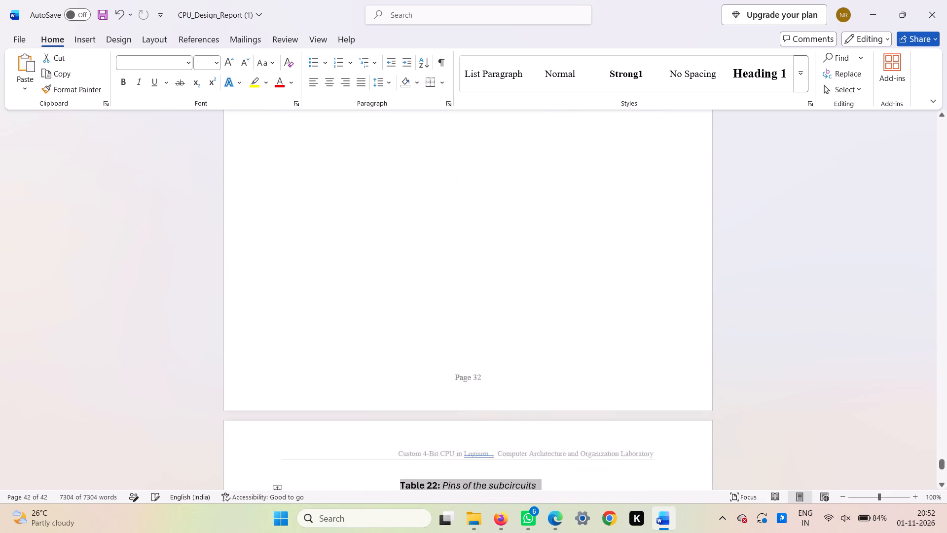
pyautogui.scroll(3, 330, 271)
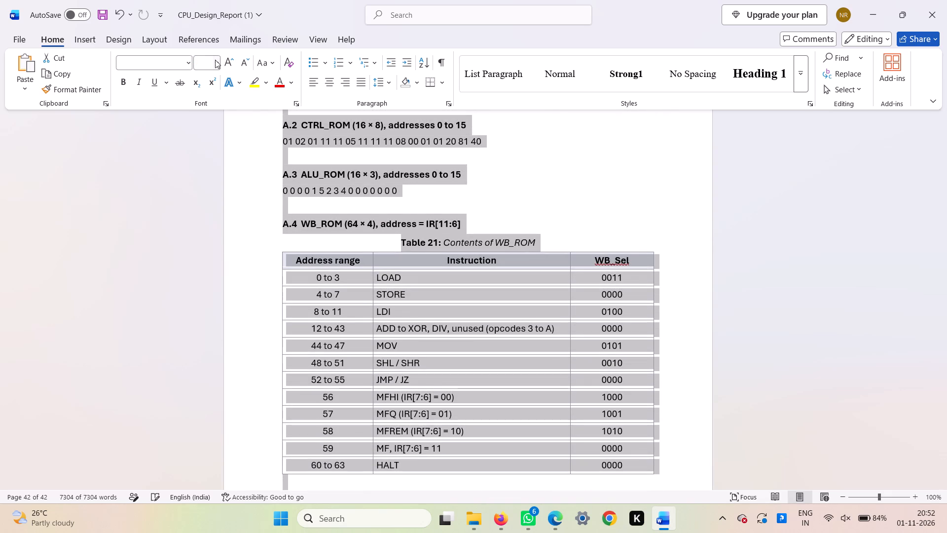
pyautogui.click(215, 56)
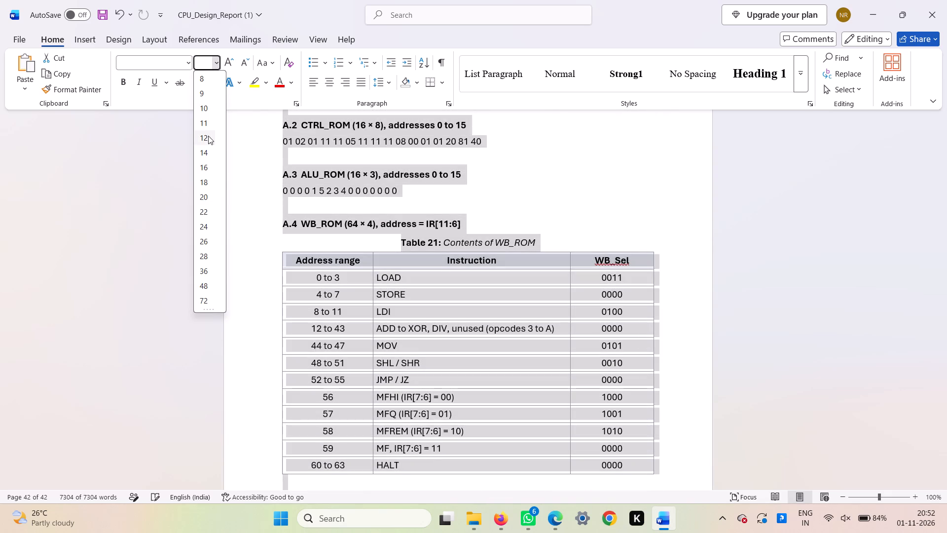
pyautogui.click(208, 136)
pyautogui.click(170, 197)
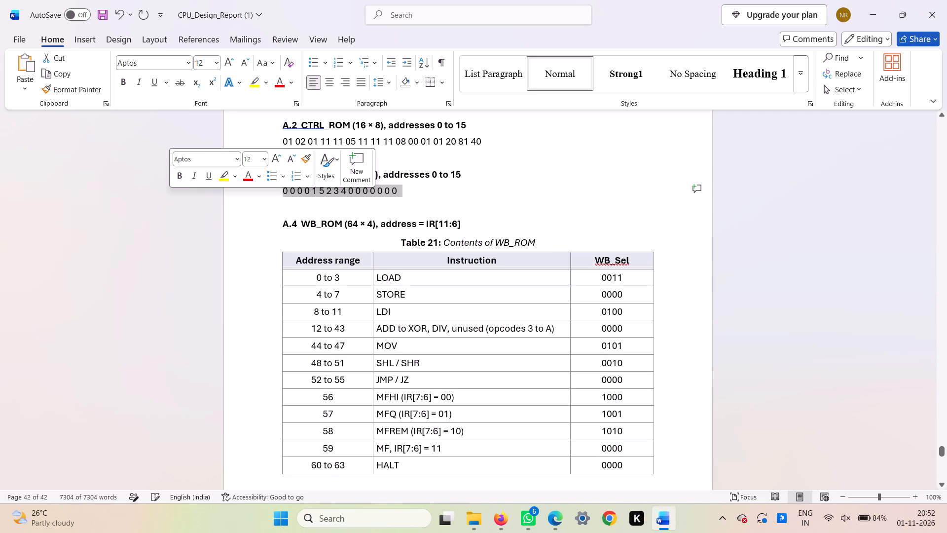
pyautogui.click(828, 197)
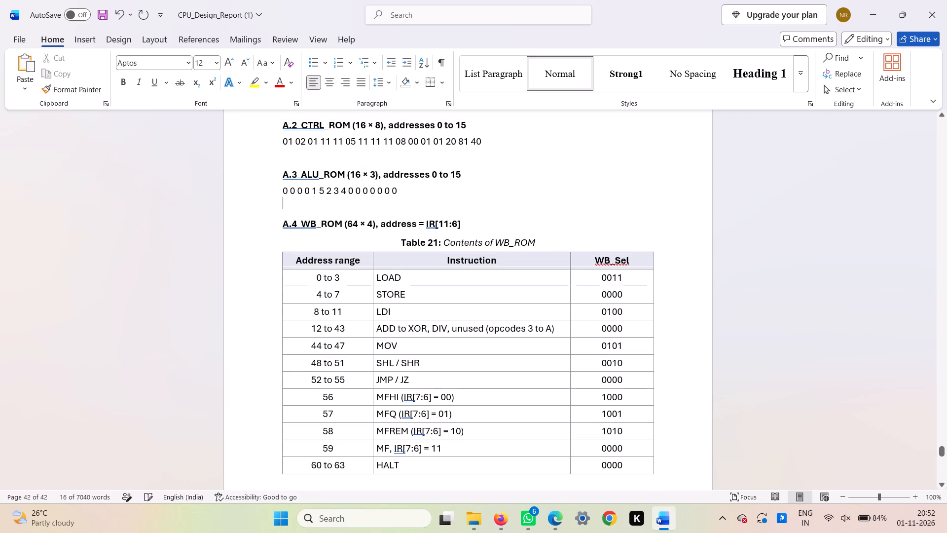
# Look through the report from the cover page to the last page, checking the page layout and tables at the new text size.
pyautogui.scroll(20, 519, 288)
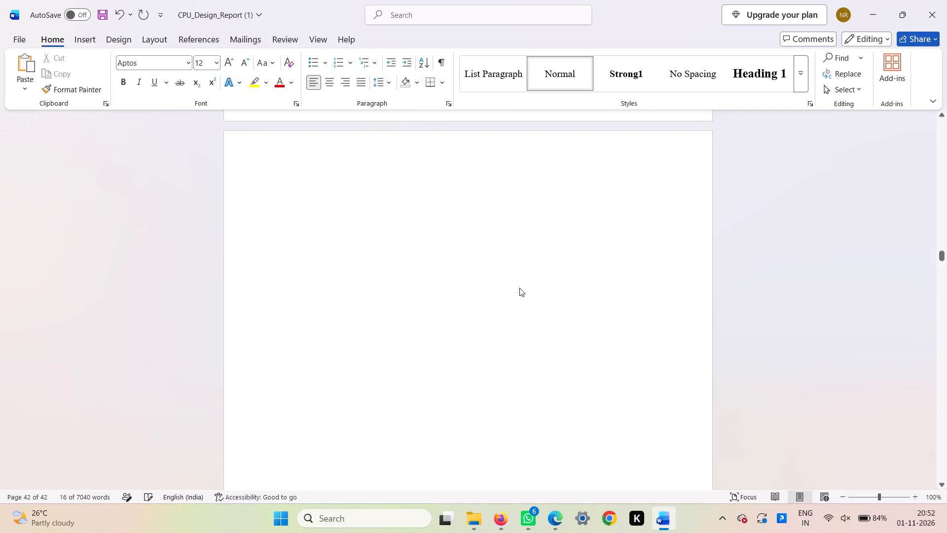
pyautogui.scroll(10, 519, 288)
pyautogui.hscroll(4, 519, 288)
pyautogui.scroll(4, 519, 288)
pyautogui.scroll(-1, 519, 288)
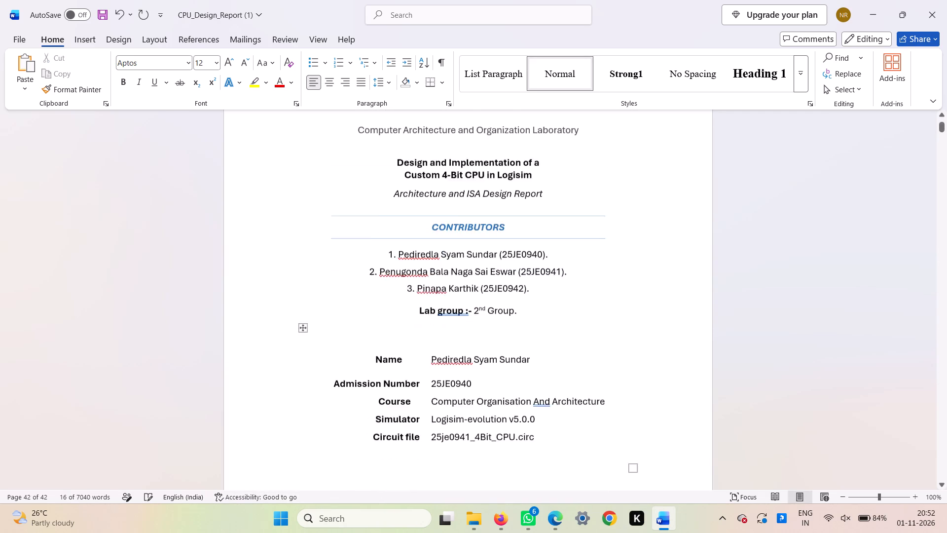
pyautogui.scroll(-6, 519, 288)
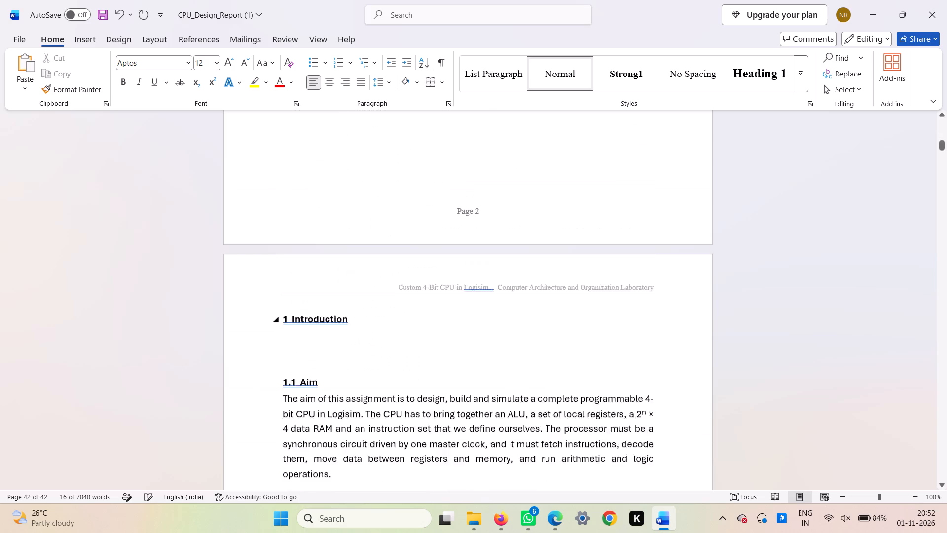
pyautogui.scroll(-6, 519, 288)
pyautogui.click(519, 288)
pyautogui.scroll(-6, 519, 288)
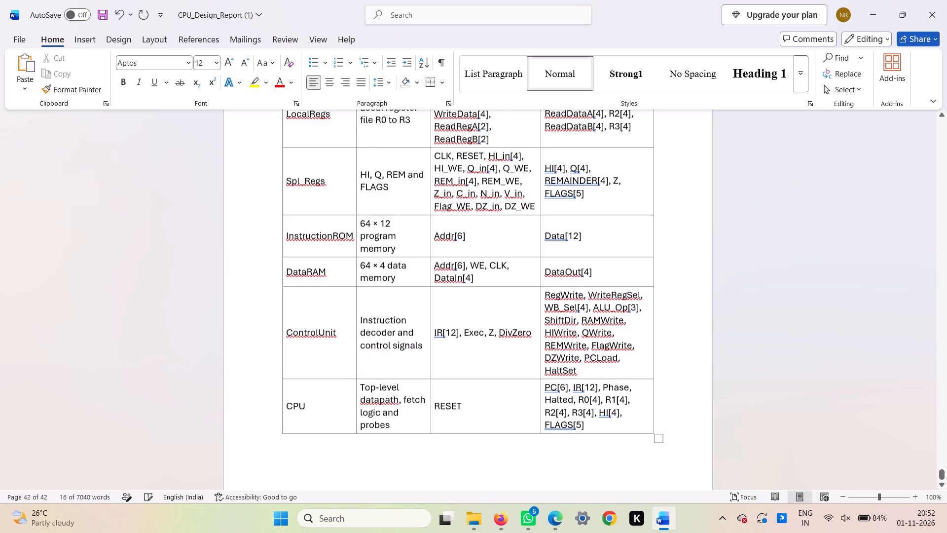
pyautogui.scroll(-1, 519, 288)
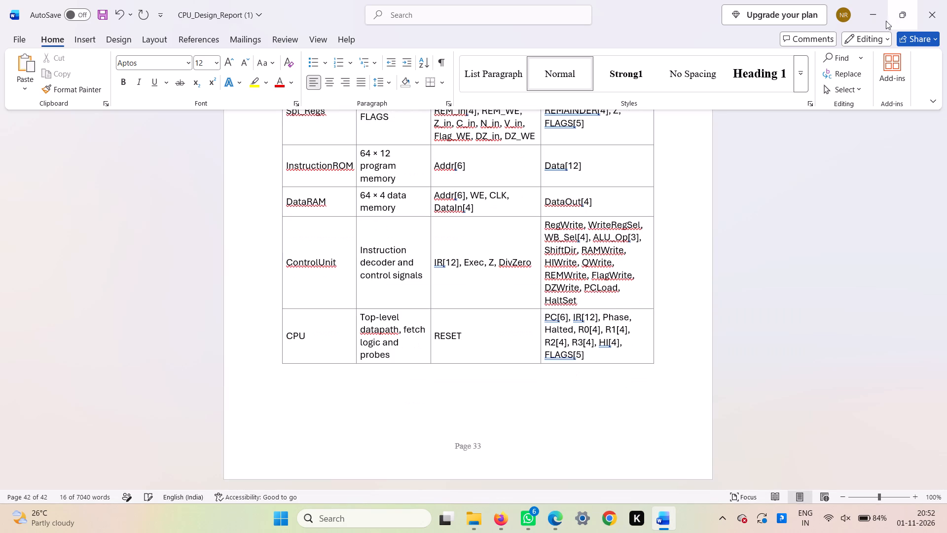
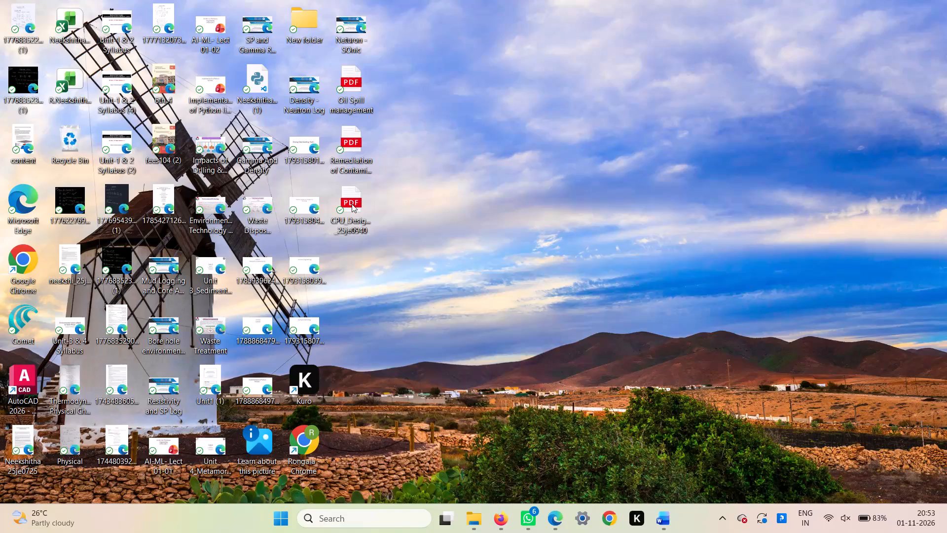
# Open the exported CPU design report PDF from the desktop and check its pages from section 9 through the appendices.
pyautogui.doubleClick(352, 204)
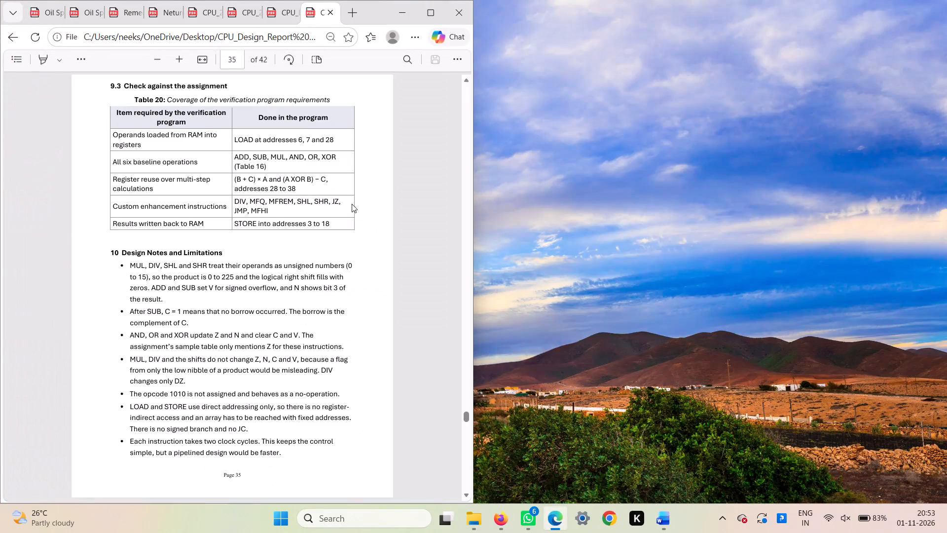
pyautogui.scroll(-9, 326, 229)
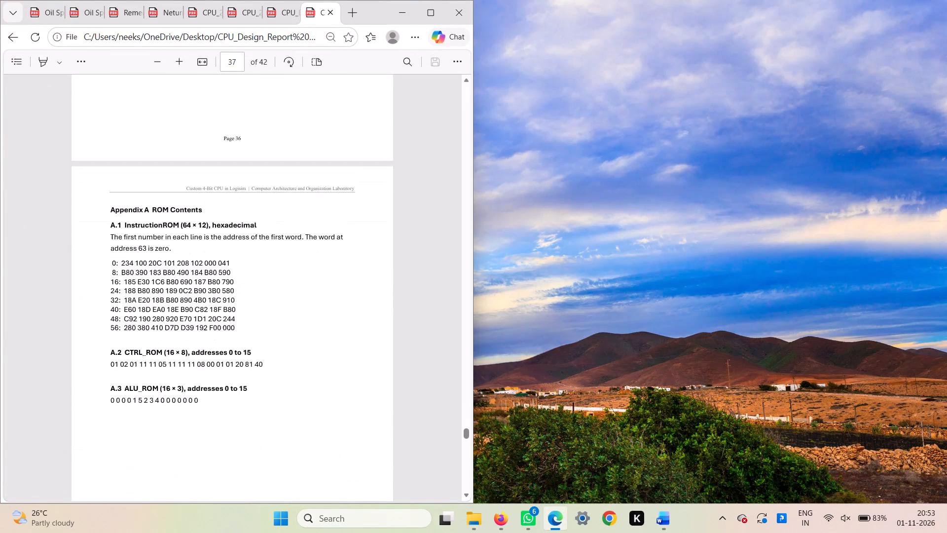
pyautogui.scroll(-7, 326, 229)
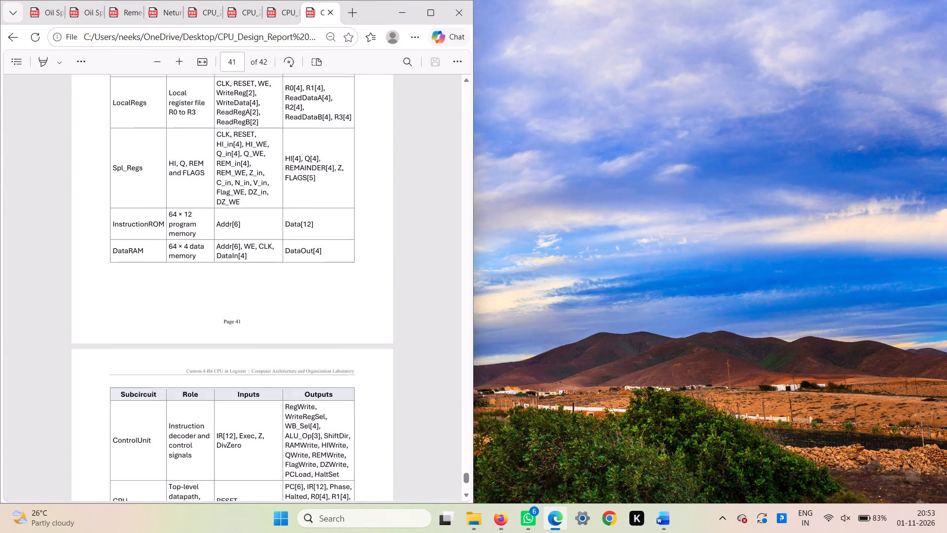
pyautogui.scroll(6, 326, 229)
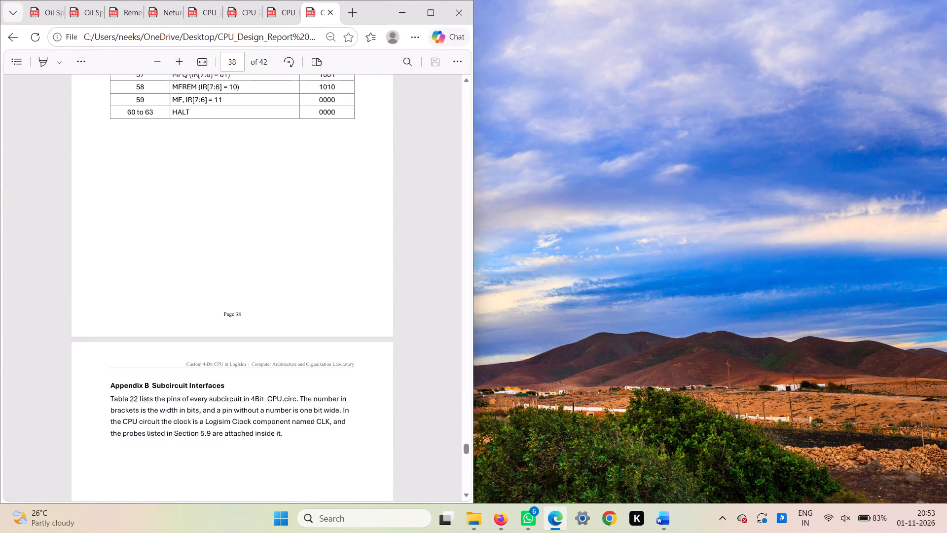
pyautogui.scroll(3, 326, 229)
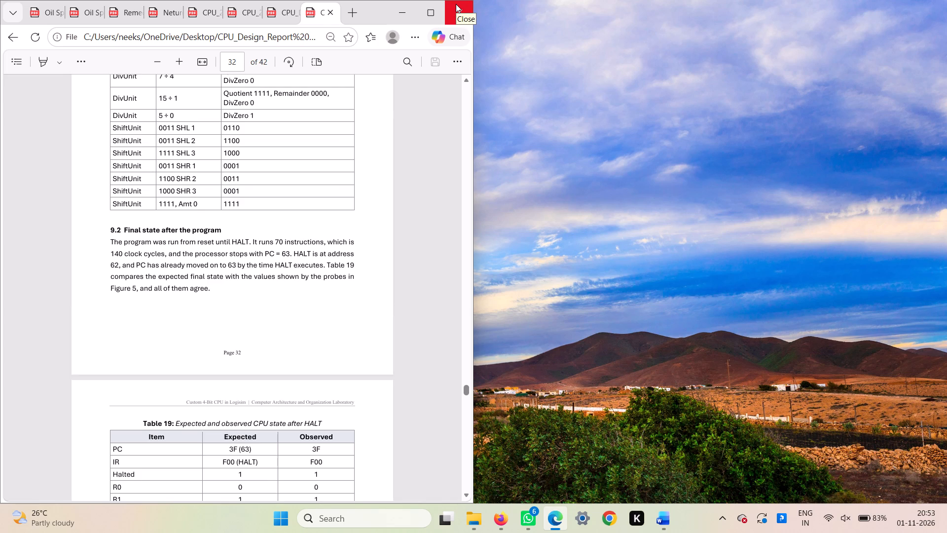
# Close all the open CPU report PDFs in Edge, leaving the other documents open, and minimise the browser window.
pyautogui.click(329, 11)
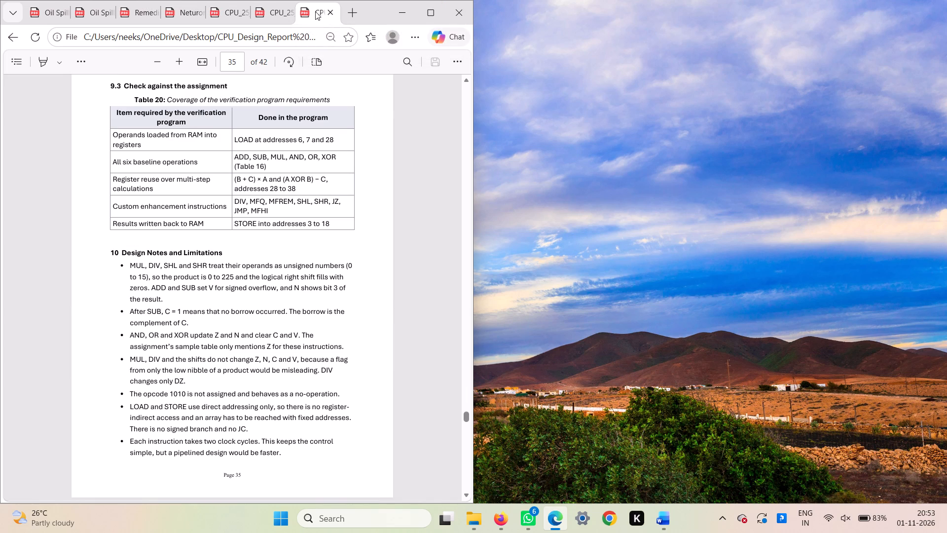
pyautogui.click(325, 11)
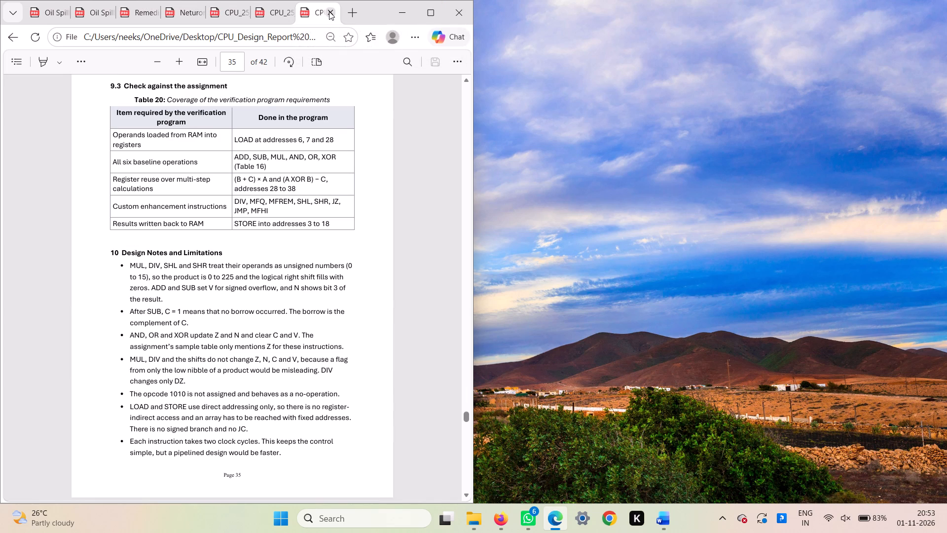
pyautogui.click(329, 11)
pyautogui.click(329, 11)
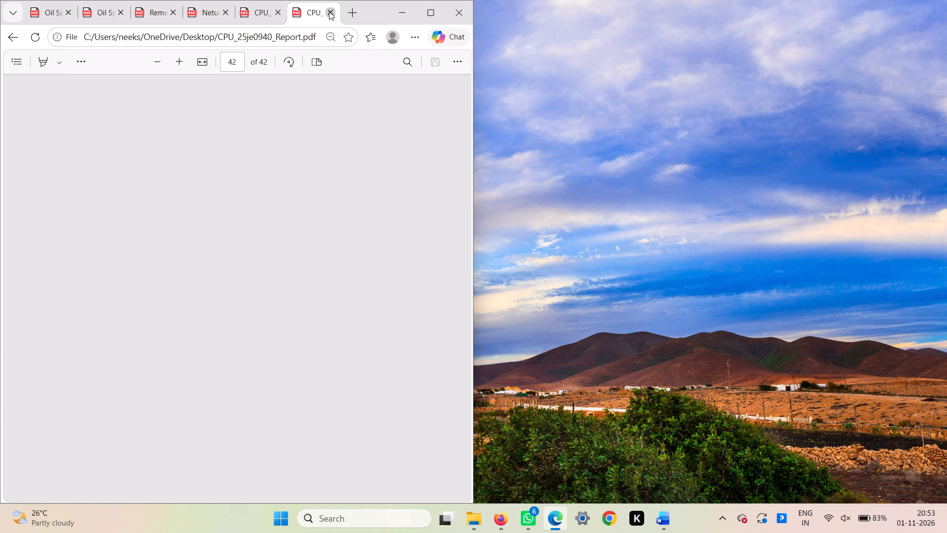
pyautogui.click(328, 11)
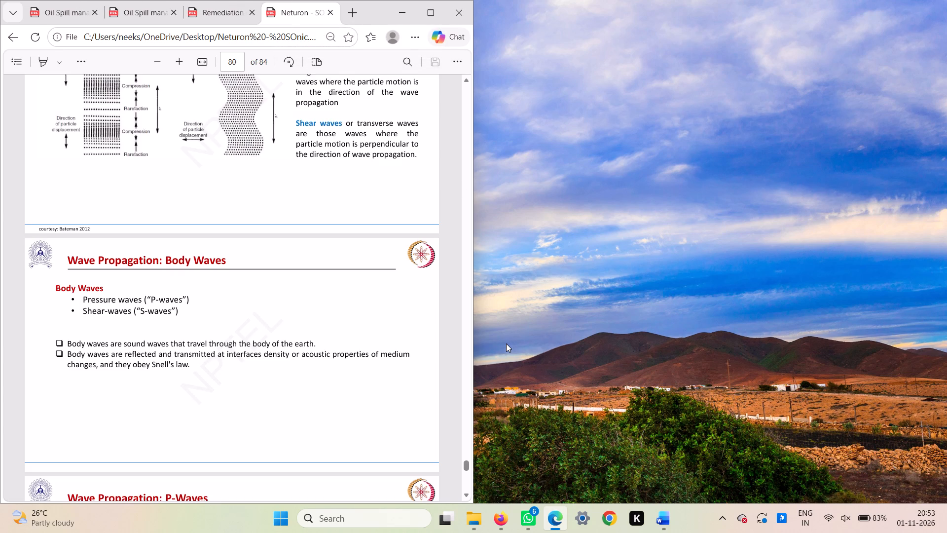
pyautogui.click(510, 343)
pyautogui.click(578, 421)
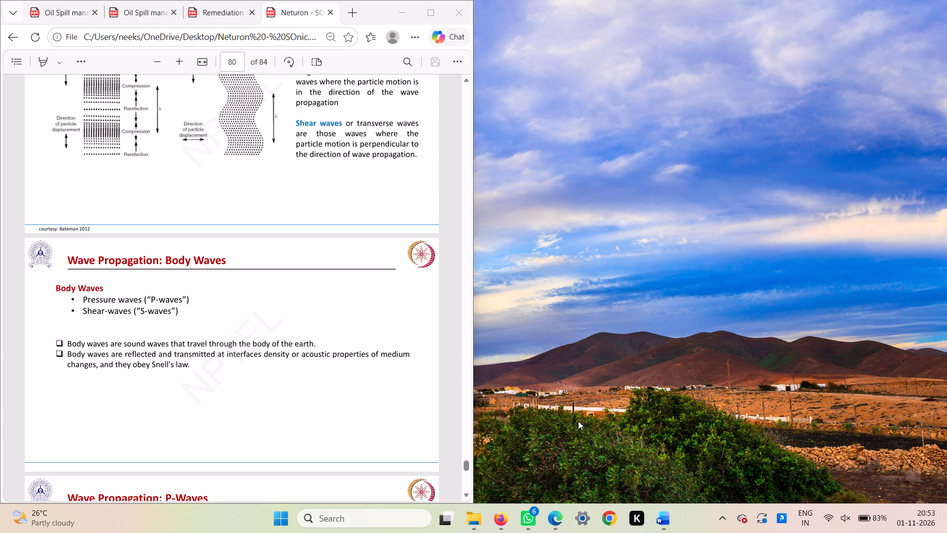
pyautogui.click(400, 15)
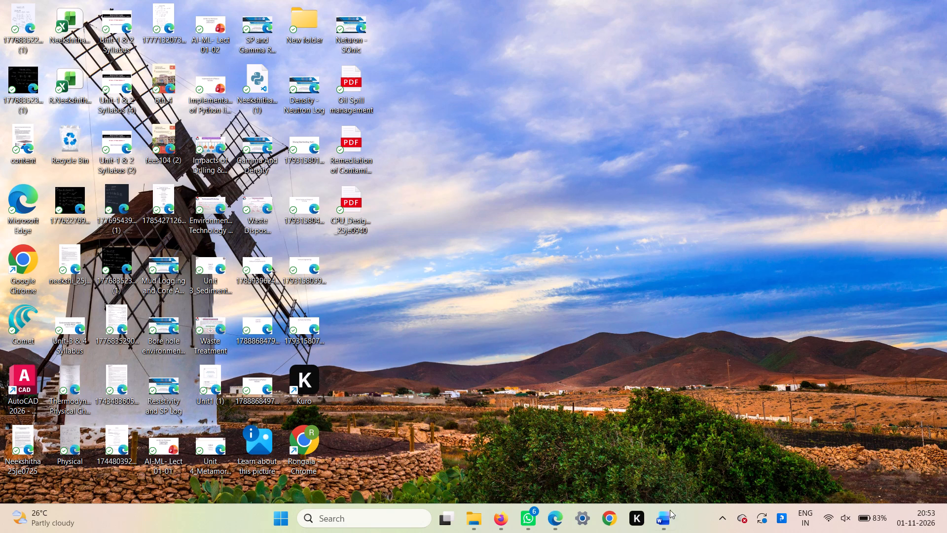
# Switch to the CPU_Design_Report (1) document in Word and close it without saving the changes.
pyautogui.click(670, 527)
pyautogui.scroll(1, 638, 243)
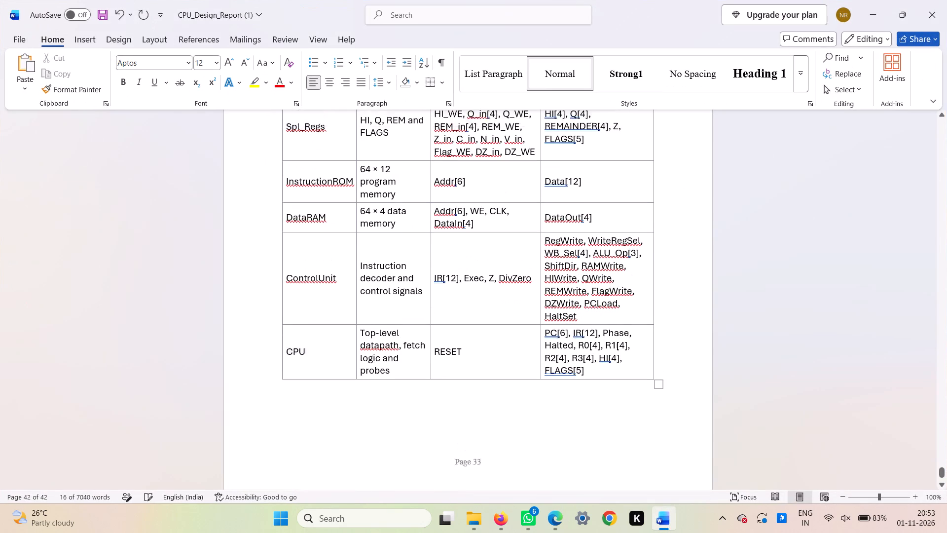
pyautogui.scroll(10, 638, 243)
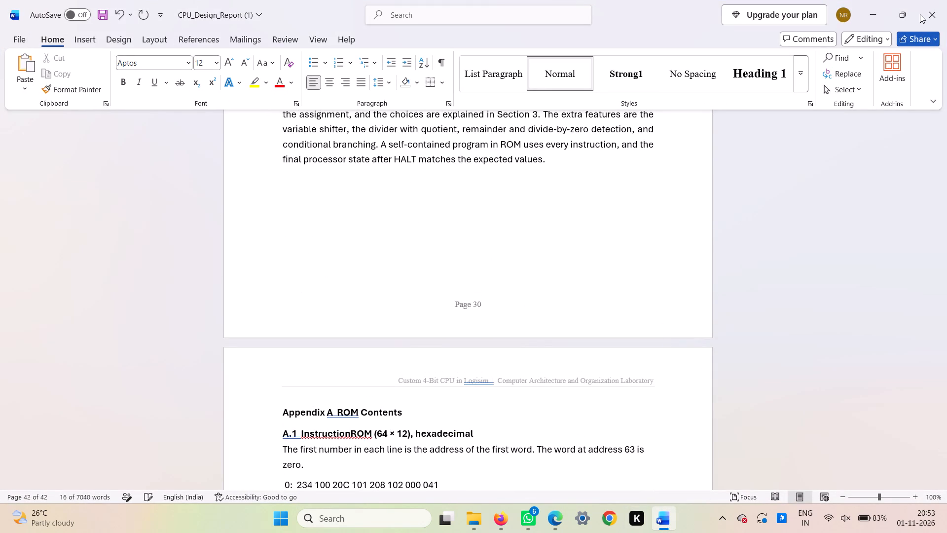
pyautogui.click(920, 14)
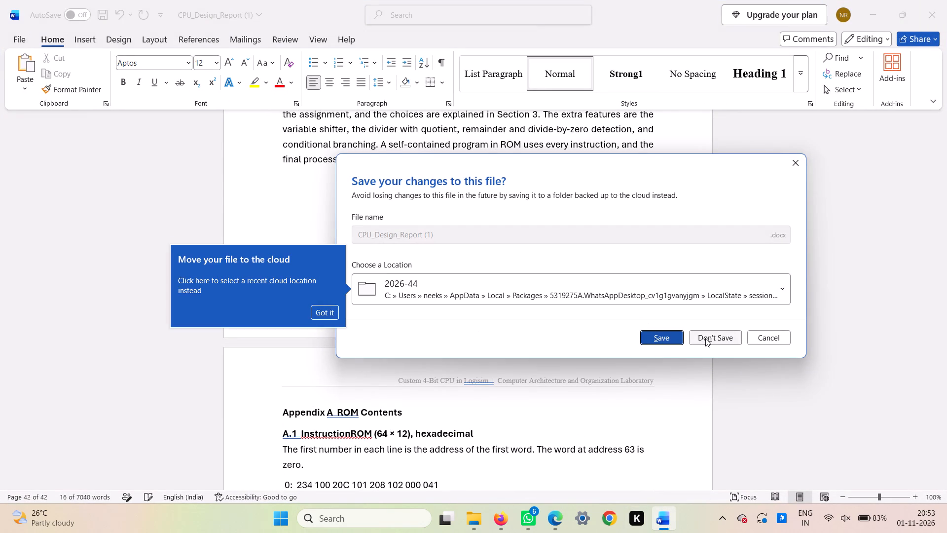
pyautogui.click(705, 339)
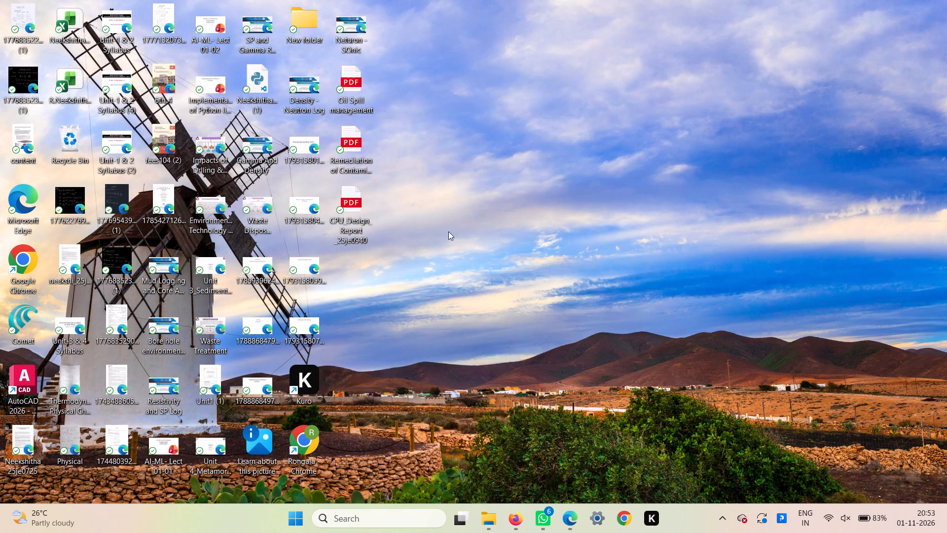
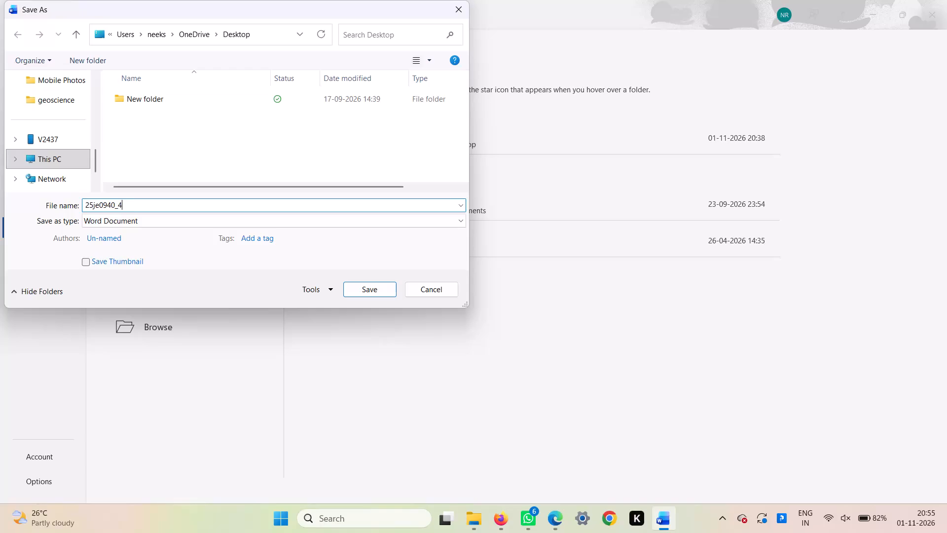
# Export the report as a PDF to the Desktop, completing its file name as the member's admission number followed by _4bit_CPU_report.
pyautogui.write('bit')
pyautogui.hotkey('shift', '_')
pyautogui.write('CPU')
pyautogui.hotkey('shift', '_')
pyautogui.write('report')
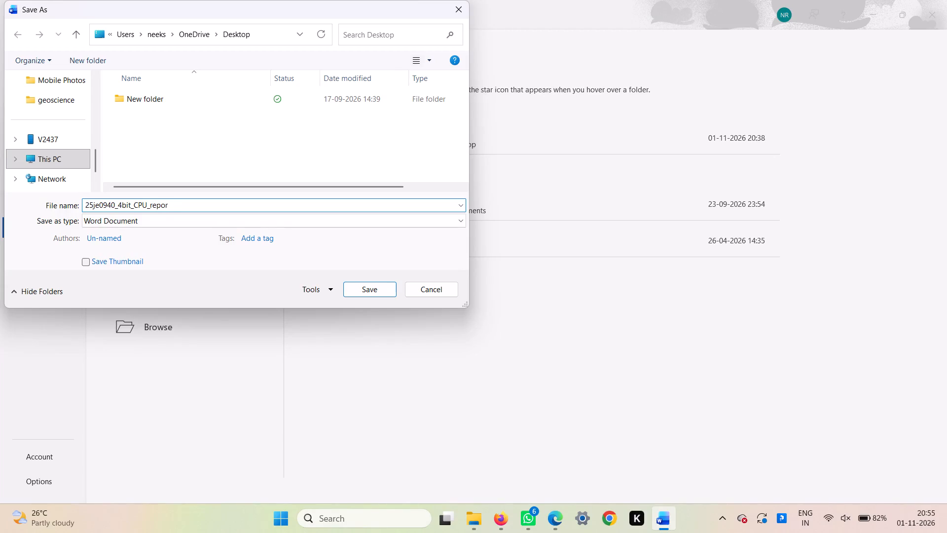
pyautogui.click(233, 220)
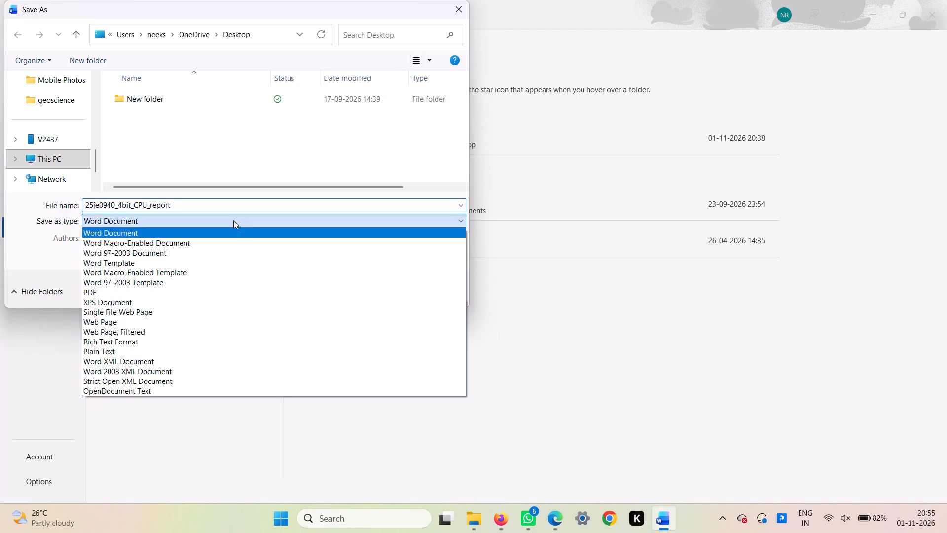
pyautogui.click(140, 292)
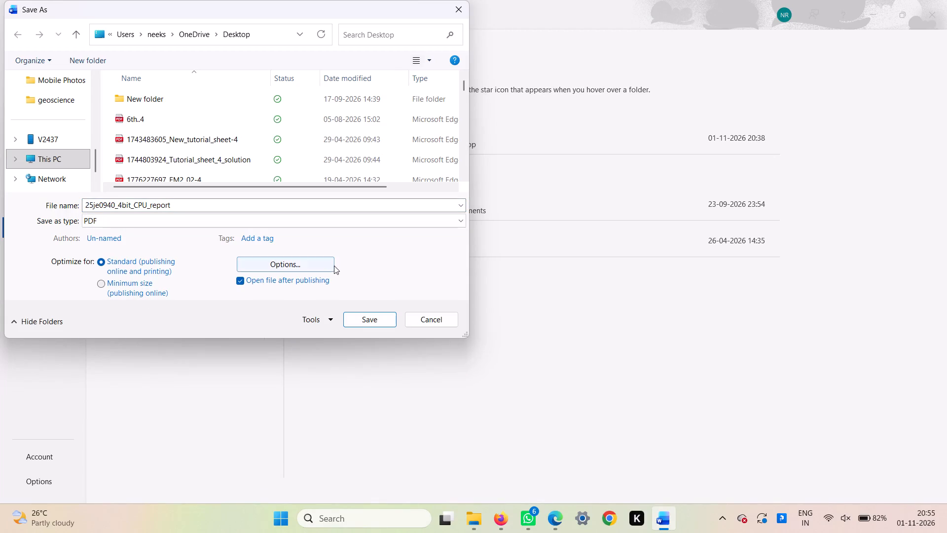
pyautogui.click(369, 322)
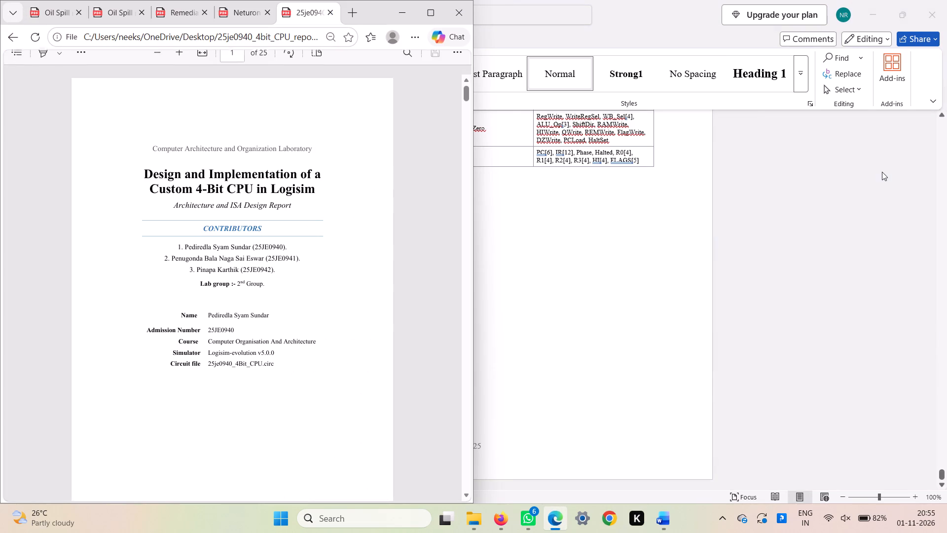
# Check the exported PDF's cover page details and contents list, and skim the pages through section 5.
pyautogui.scroll(-1, 331, 261)
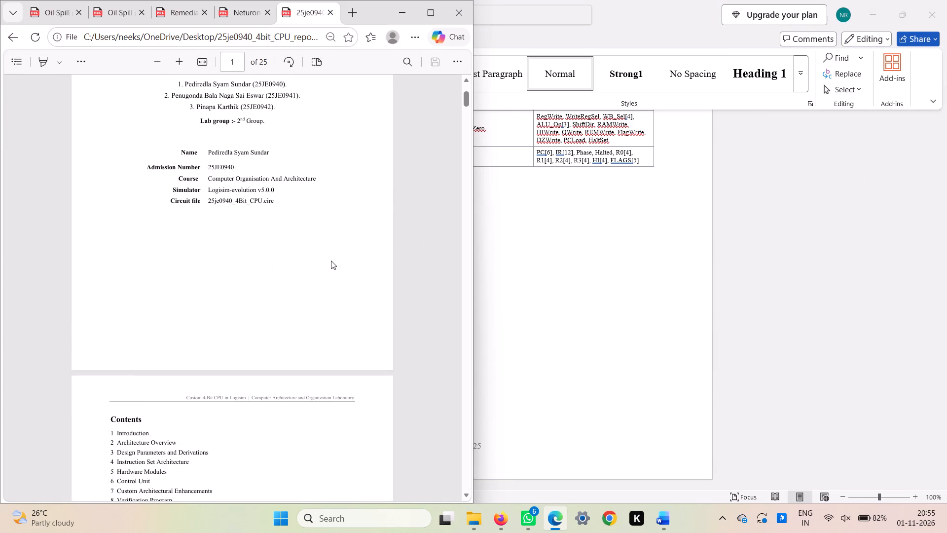
pyautogui.scroll(2, 331, 261)
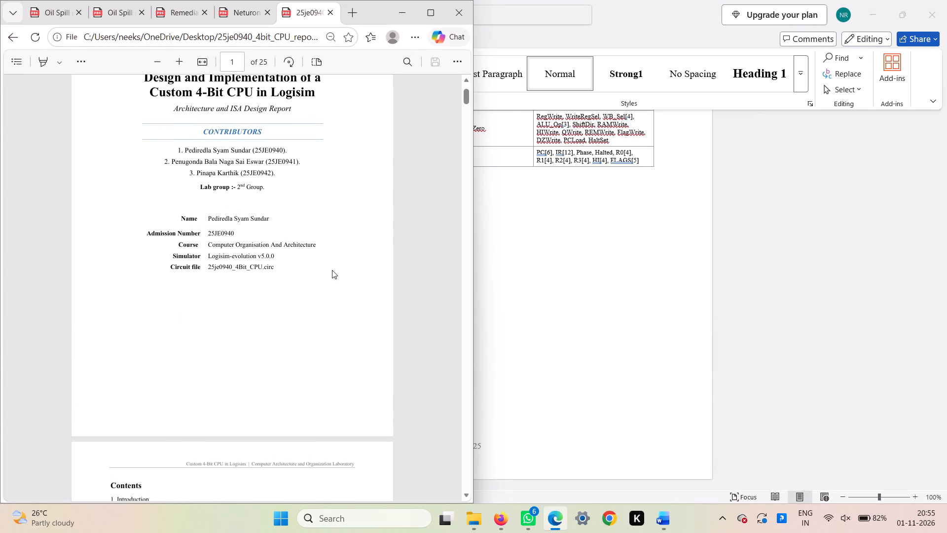
pyautogui.scroll(-5, 337, 243)
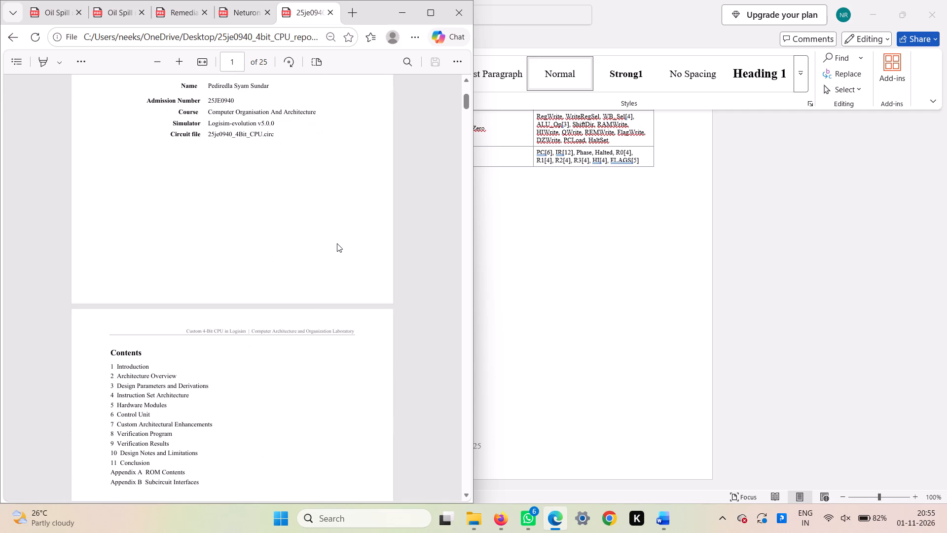
pyautogui.scroll(-13, 337, 243)
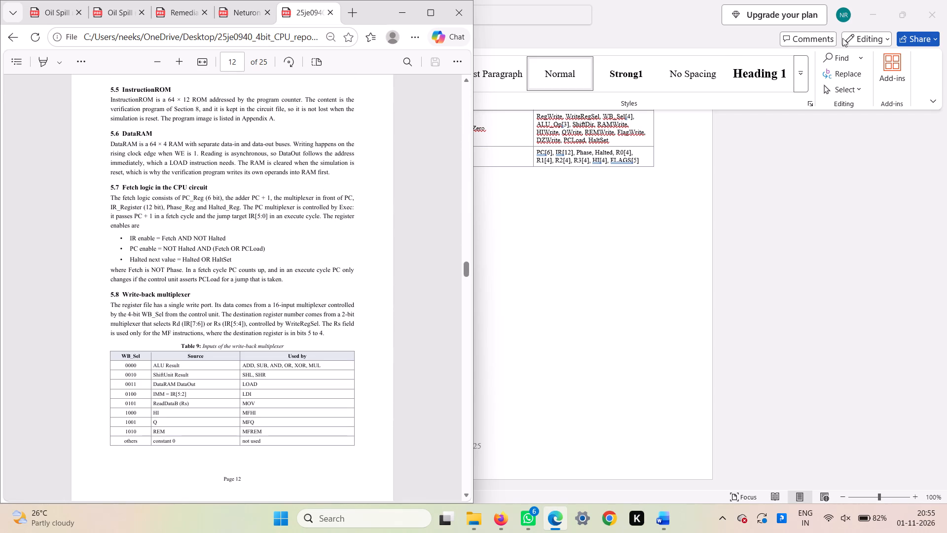
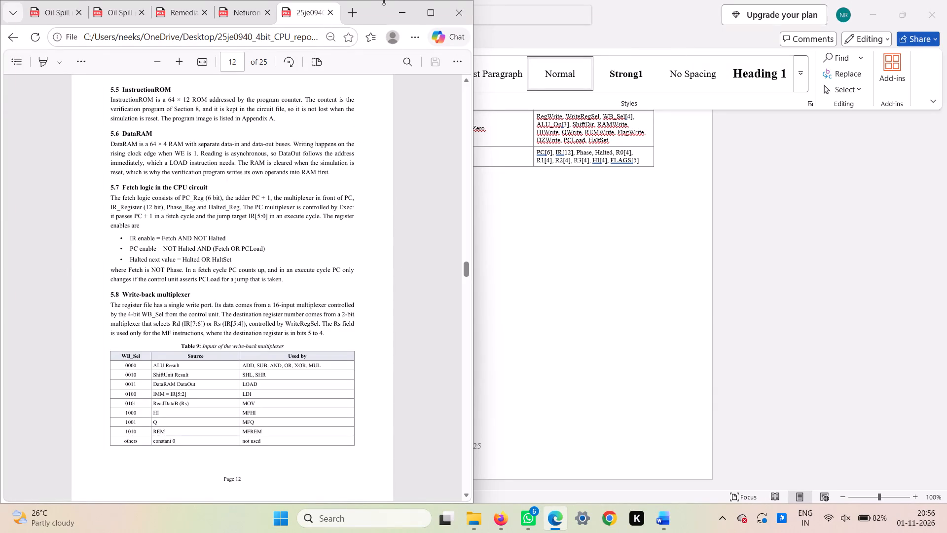
# Switch back to the CPU_Design_Report (1) document in Word and close it, choosing the OneDrive Desktop folder as the save location.
pyautogui.click(409, 11)
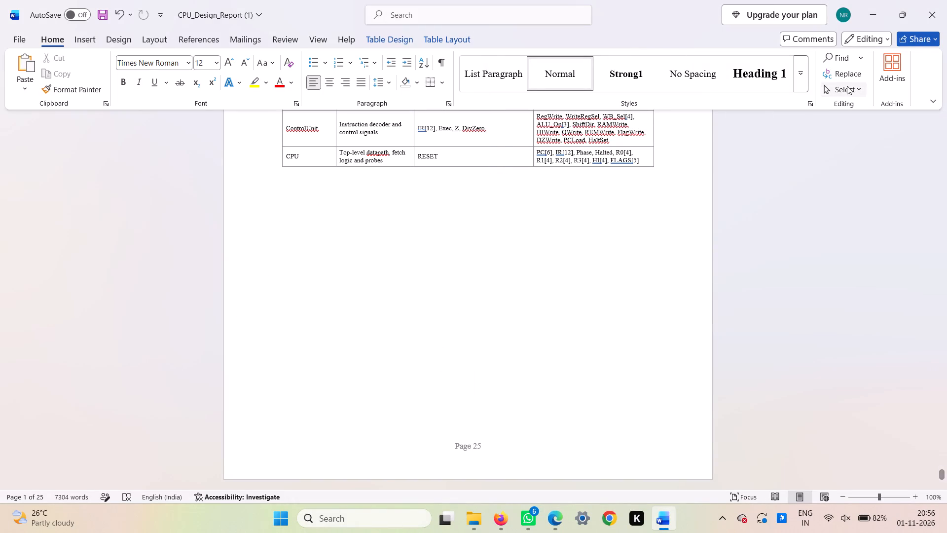
pyautogui.click(932, 11)
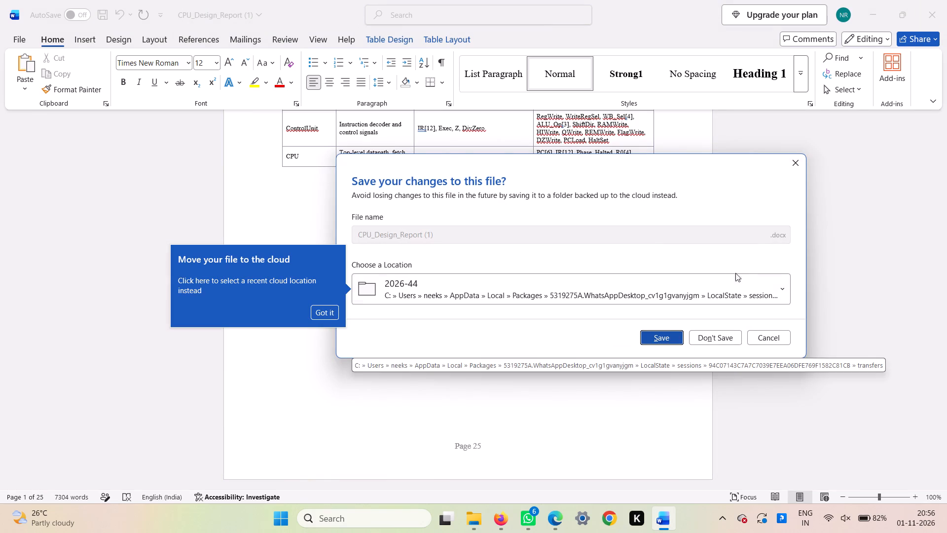
pyautogui.click(779, 287)
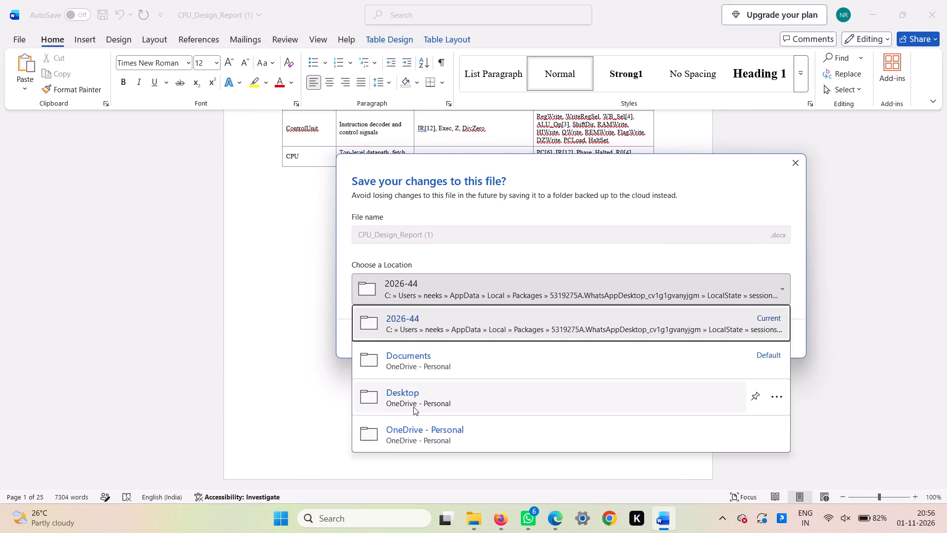
pyautogui.click(429, 401)
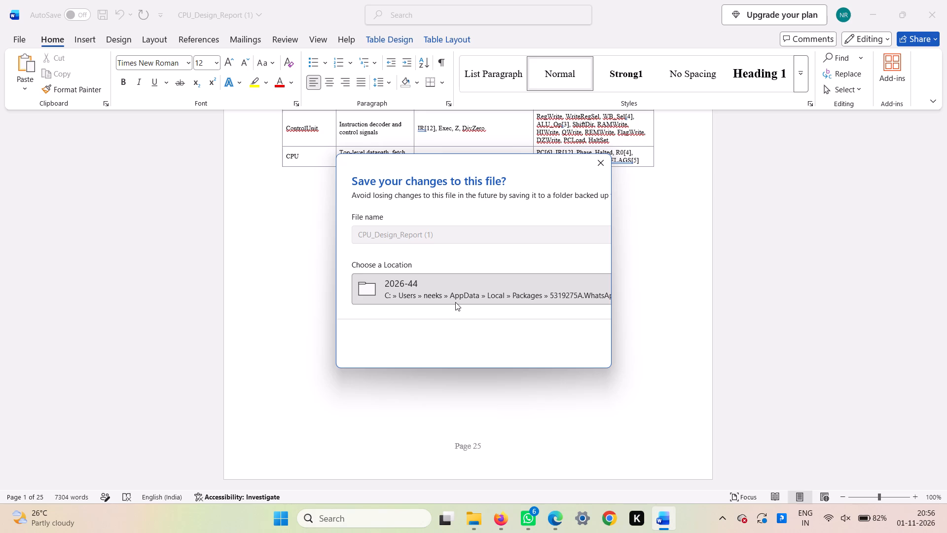
pyautogui.click(455, 302)
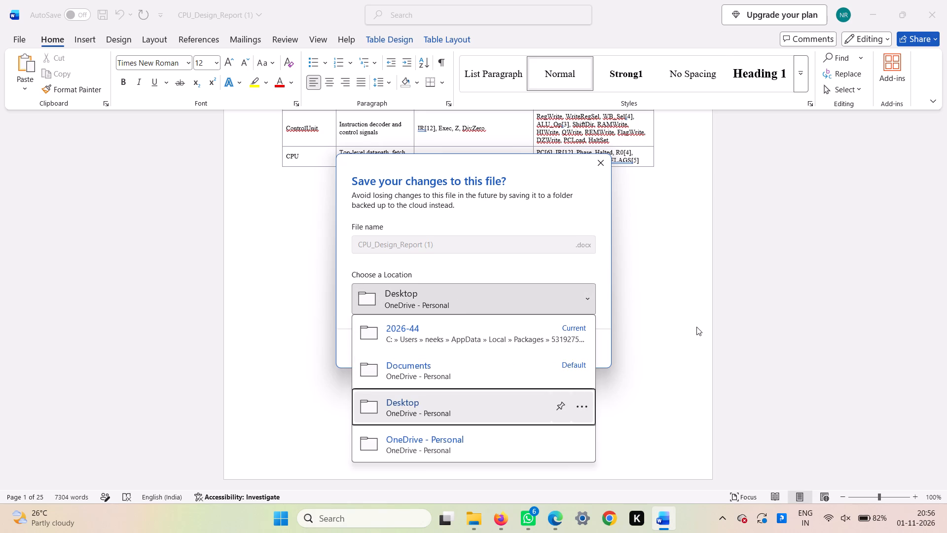
# Save the CPU_Design_Report (1) changes to the chosen OneDrive Desktop folder and finish closing the document.
pyautogui.click(696, 327)
pyautogui.click(464, 347)
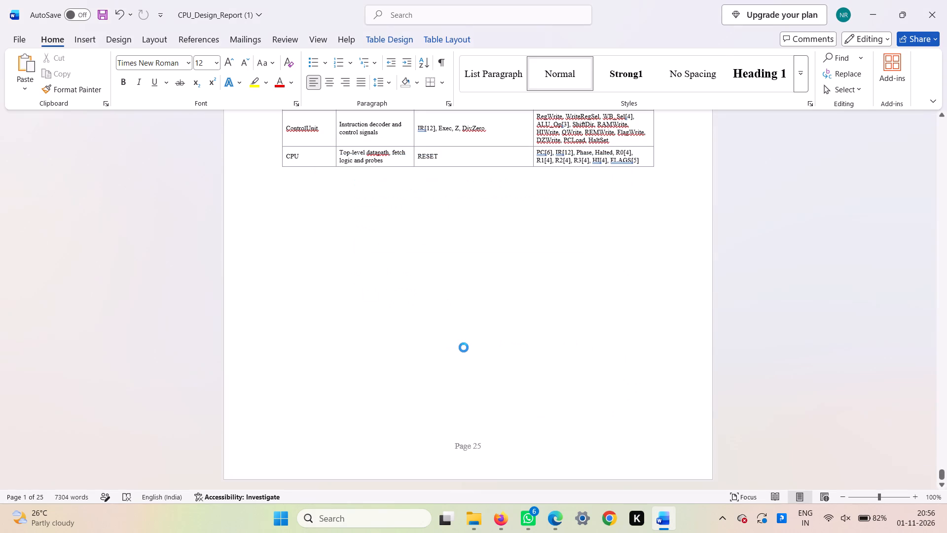